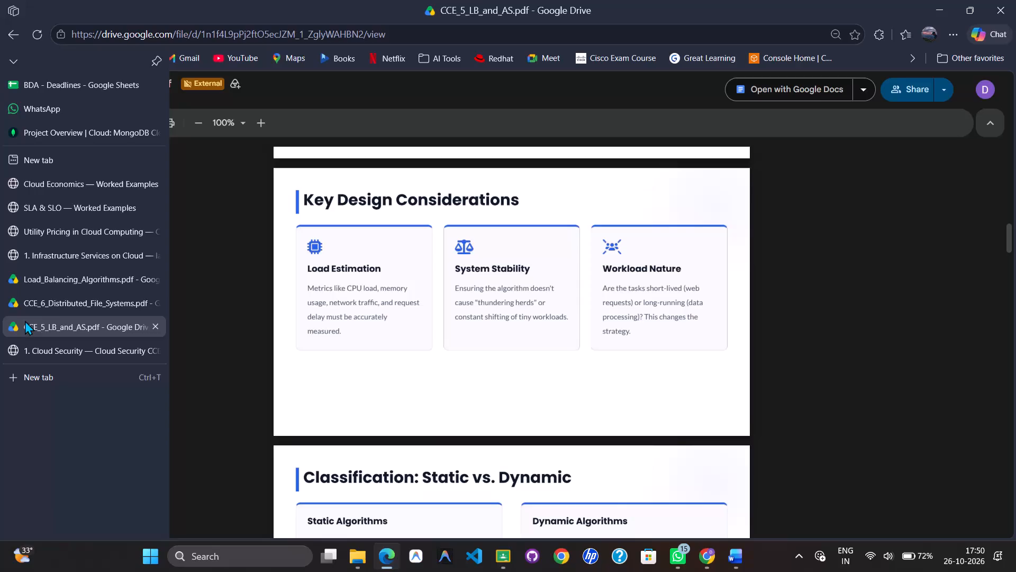
Skim the CCE_6_Distributed_File_Systems.pdf slides from the title page through the MapReduce programming model.
{"action": "left_click", "coordinate": [50, 309]}
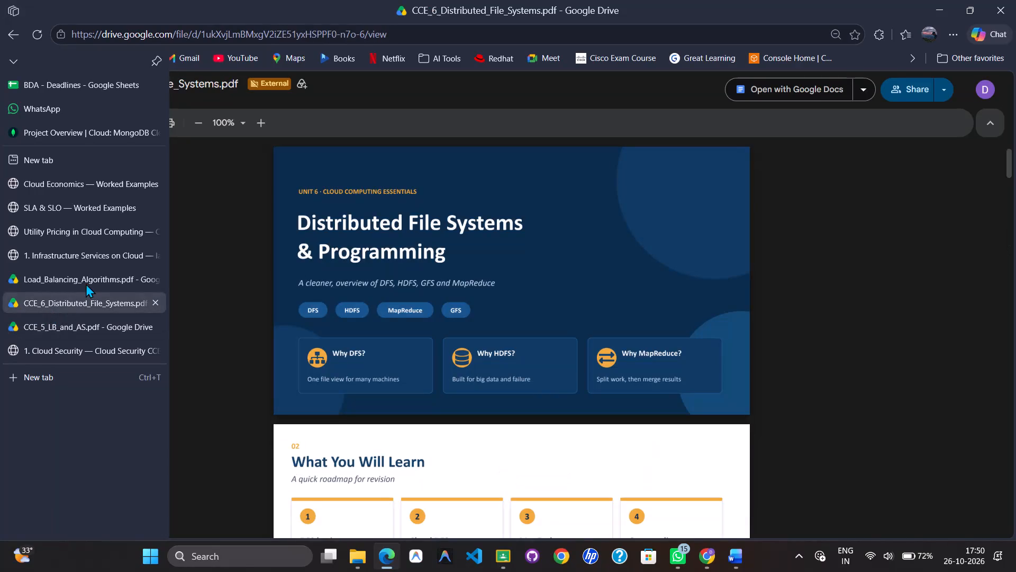
{"action": "left_click", "coordinate": [88, 281]}
{"action": "left_click", "coordinate": [90, 309]}
{"action": "scroll", "coordinate": [398, 369], "scroll_direction": "down", "scroll_amount": 3}
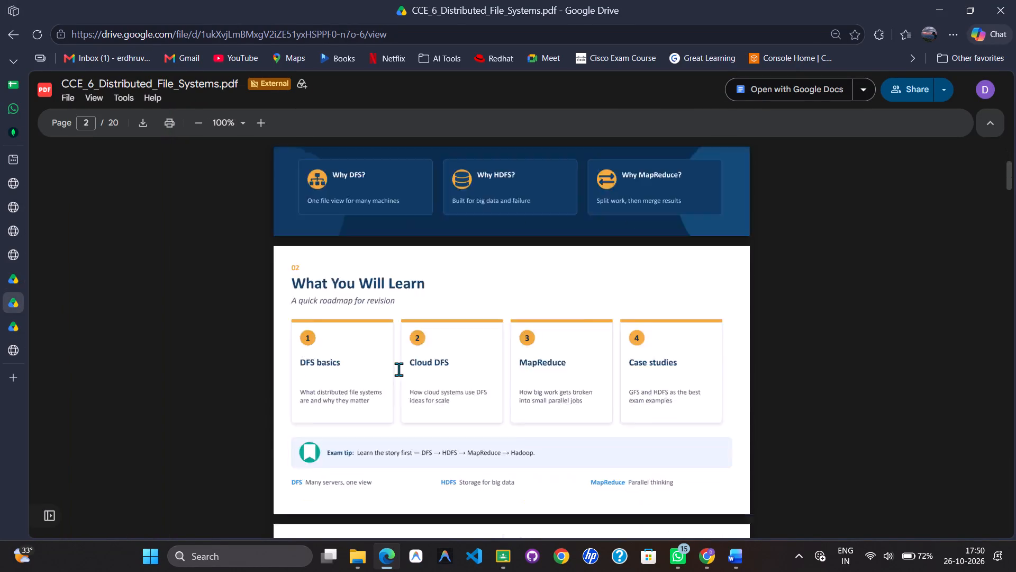
{"action": "scroll", "coordinate": [398, 369], "scroll_direction": "down", "scroll_amount": 1}
{"action": "scroll", "coordinate": [398, 369], "scroll_direction": "up", "scroll_amount": 3}
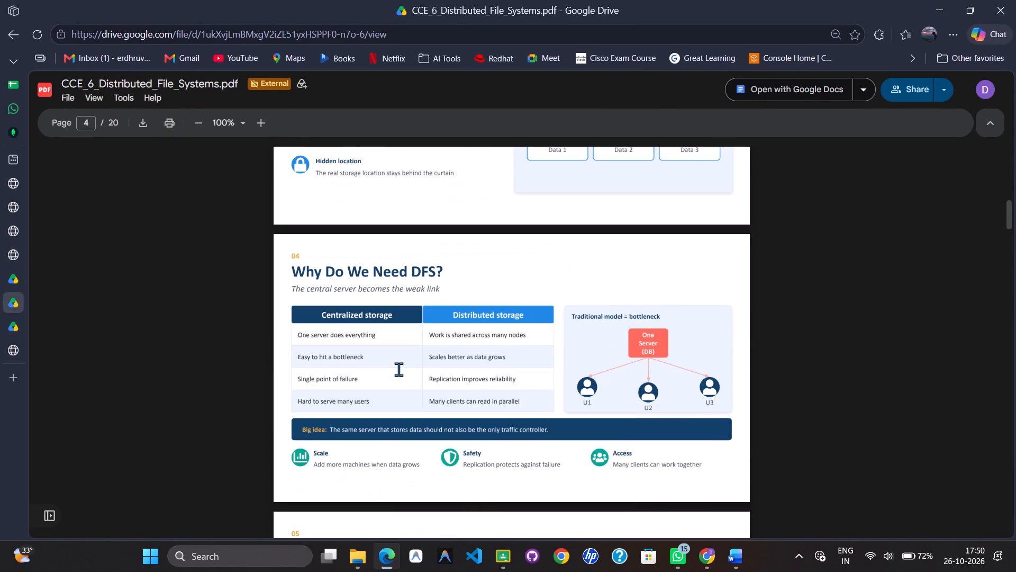
{"action": "scroll", "coordinate": [398, 369], "scroll_direction": "down", "scroll_amount": 4}
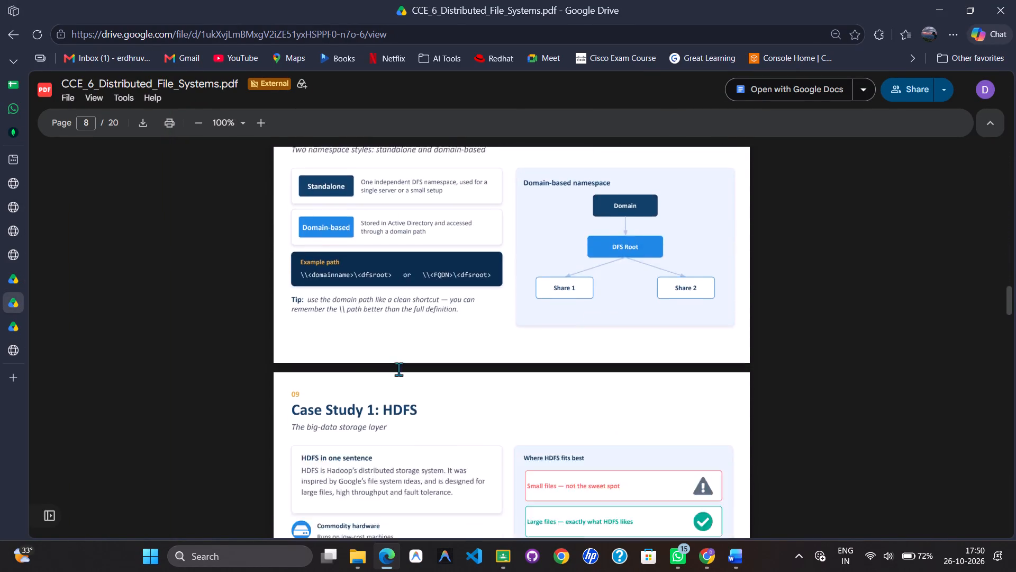
{"action": "scroll", "coordinate": [398, 369], "scroll_direction": "down", "scroll_amount": 1}
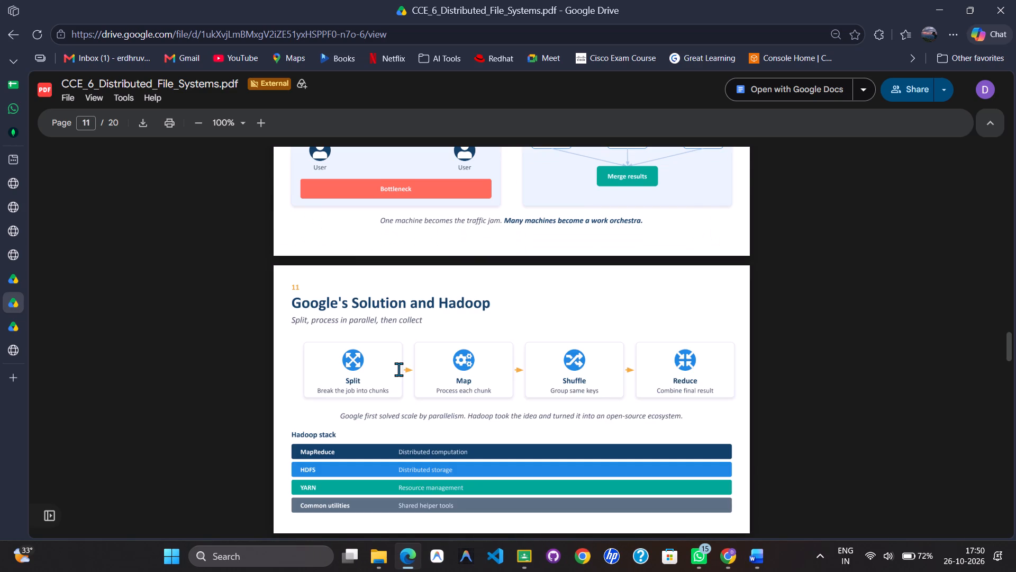
{"action": "scroll", "coordinate": [398, 369], "scroll_direction": "down", "scroll_amount": 2}
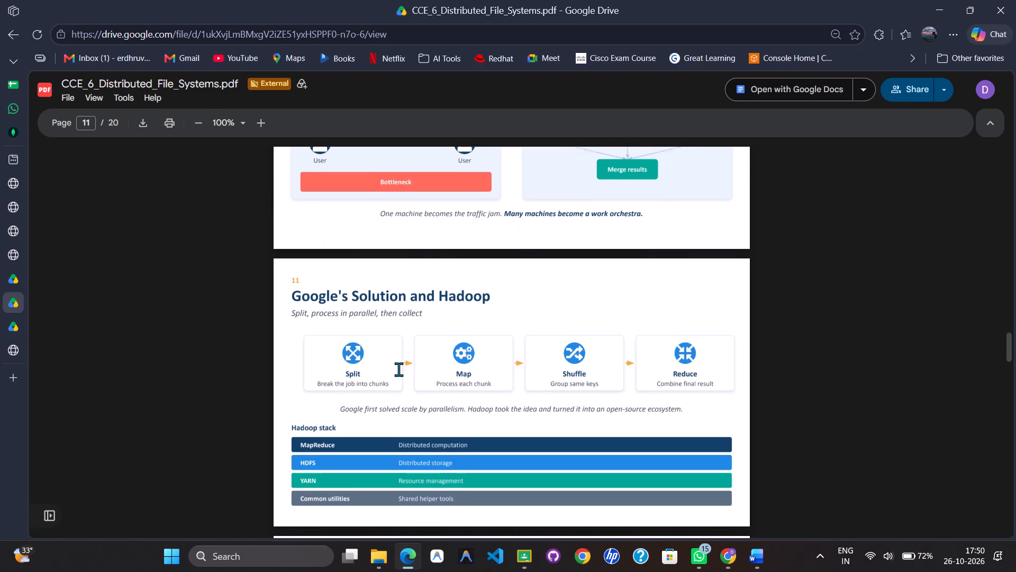
{"action": "scroll", "coordinate": [398, 369], "scroll_direction": "down", "scroll_amount": 3}
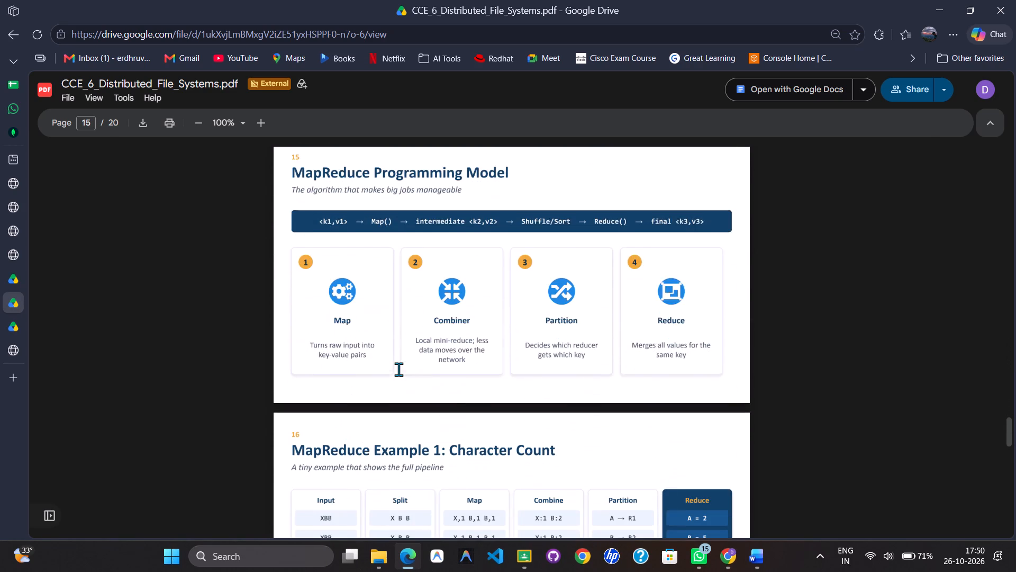
Open the Edge Computing link from the Classroom's Reference PPTs and Materials and copy its web address.
{"action": "key", "text": "alt+Tab"}
{"action": "key", "text": "alt+Tab"}
{"action": "key", "text": "alt+Tab"}
{"action": "key", "text": "alt+Tab"}
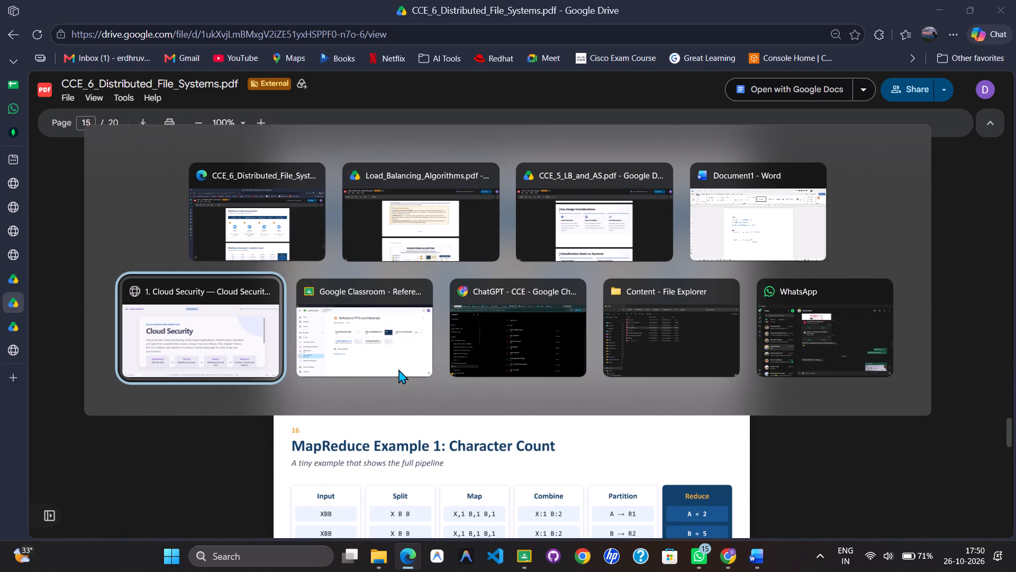
{"action": "key", "text": "alt+Right"}
{"action": "left_click", "coordinate": [592, 283]}
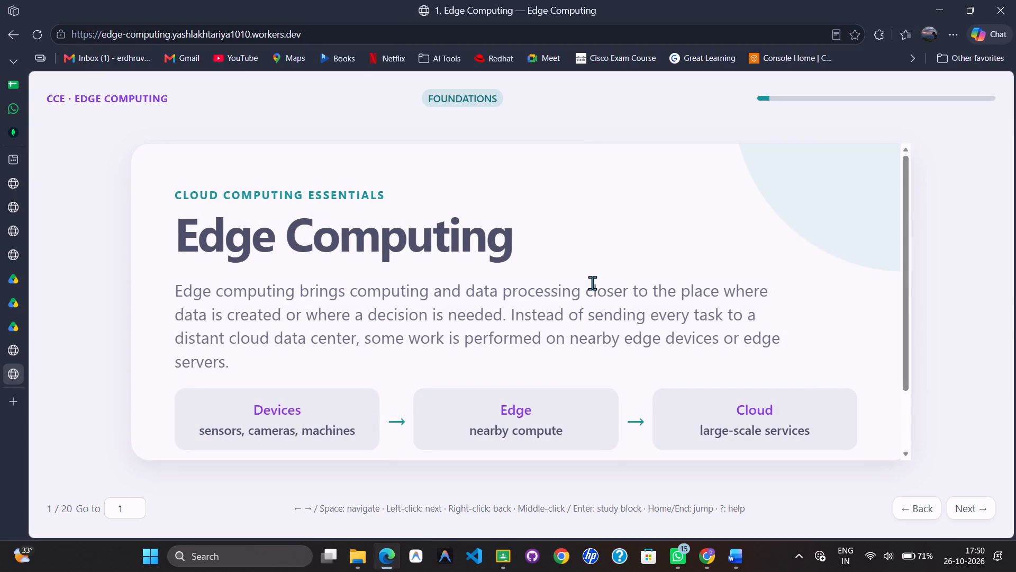
{"action": "left_click", "coordinate": [338, 32]}
{"action": "key", "text": "ctrl+c"}
Paste the Edge Computing link on a new unnumbered line below the Cloud Security link in the Word document.
{"action": "key", "text": "alt+Tab"}
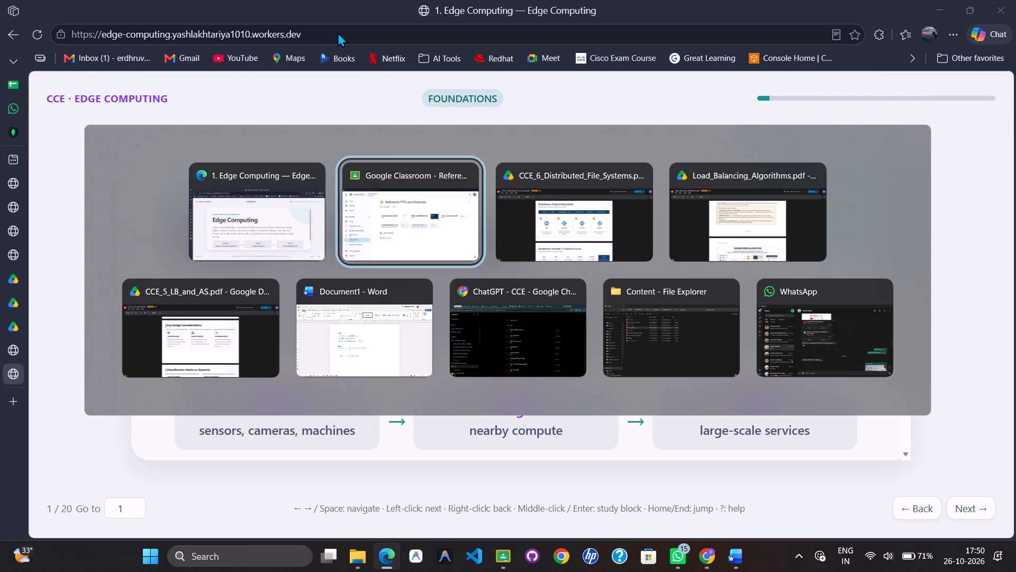
{"action": "key", "text": "alt+Down"}
{"action": "key", "text": "Down"}
{"action": "key", "text": "Down"}
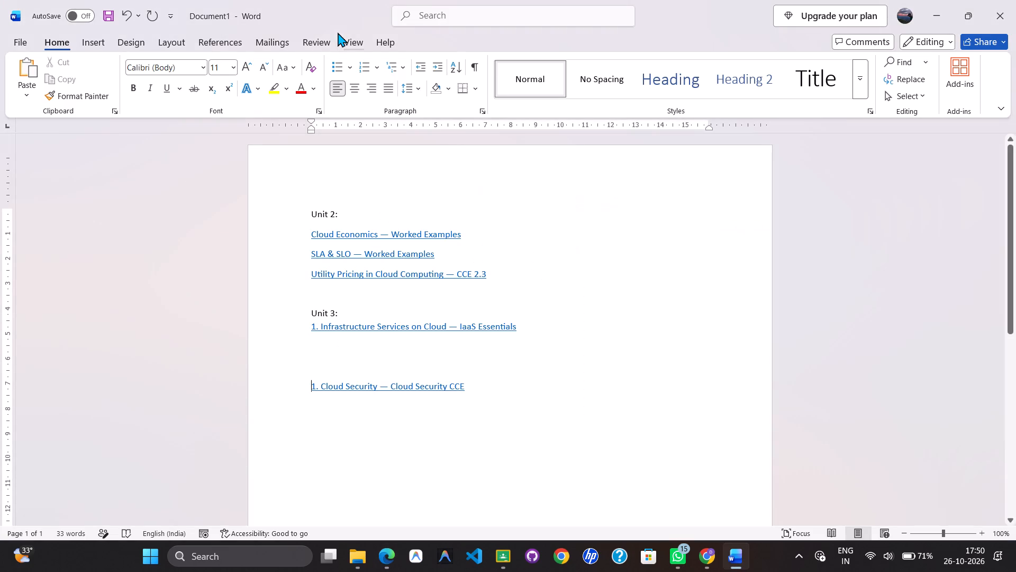
{"action": "key", "text": "Down"}
{"action": "key", "text": "ctrl+Down"}
{"action": "key", "text": "Return"}
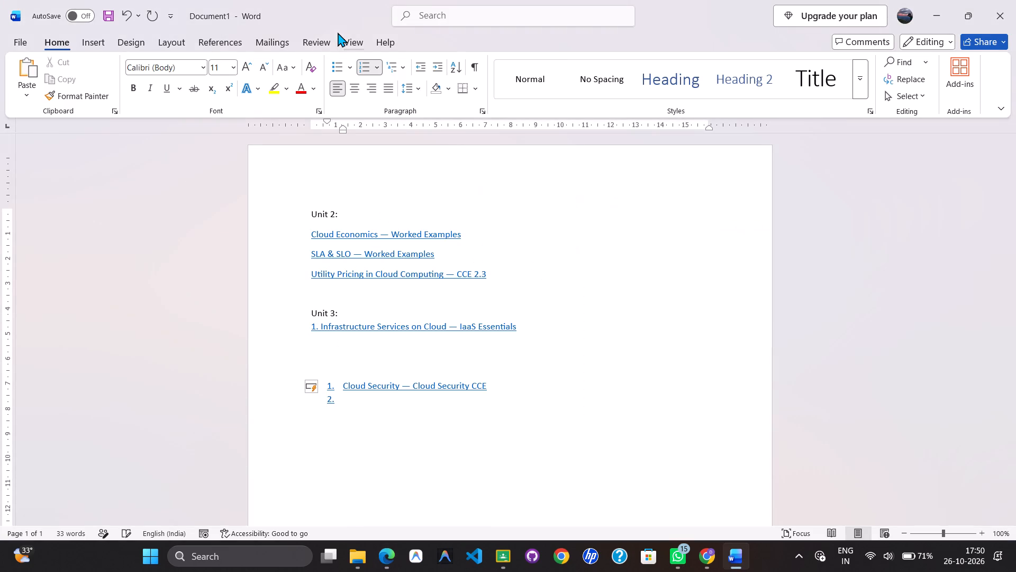
{"action": "key", "text": "ctrl+z"}
{"action": "key", "text": "ctrl+v"}
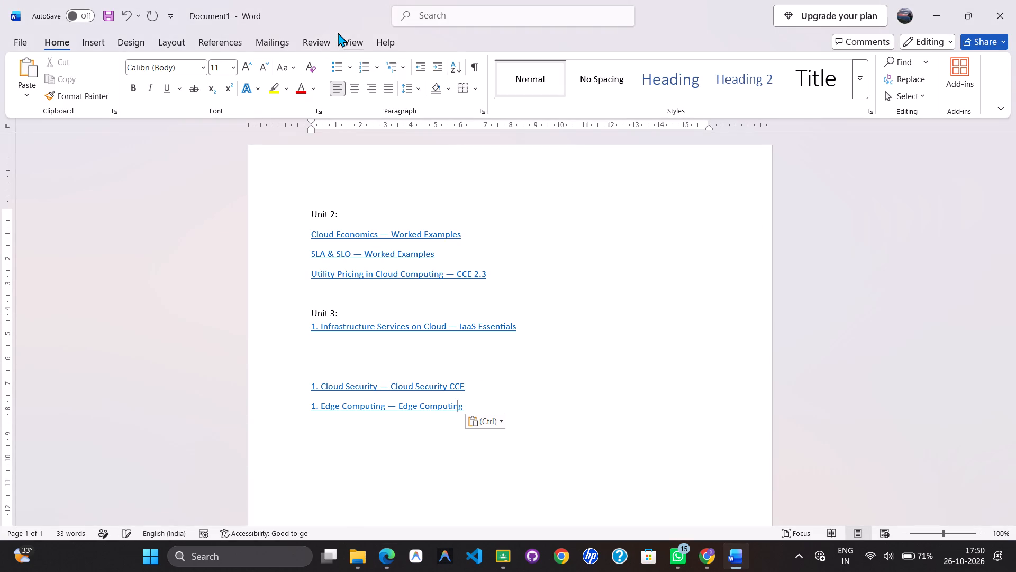
Add empty lines below the Edge Computing link, undoing the automatic list numbering.
{"action": "key", "text": "Right"}
{"action": "key", "text": "Return"}
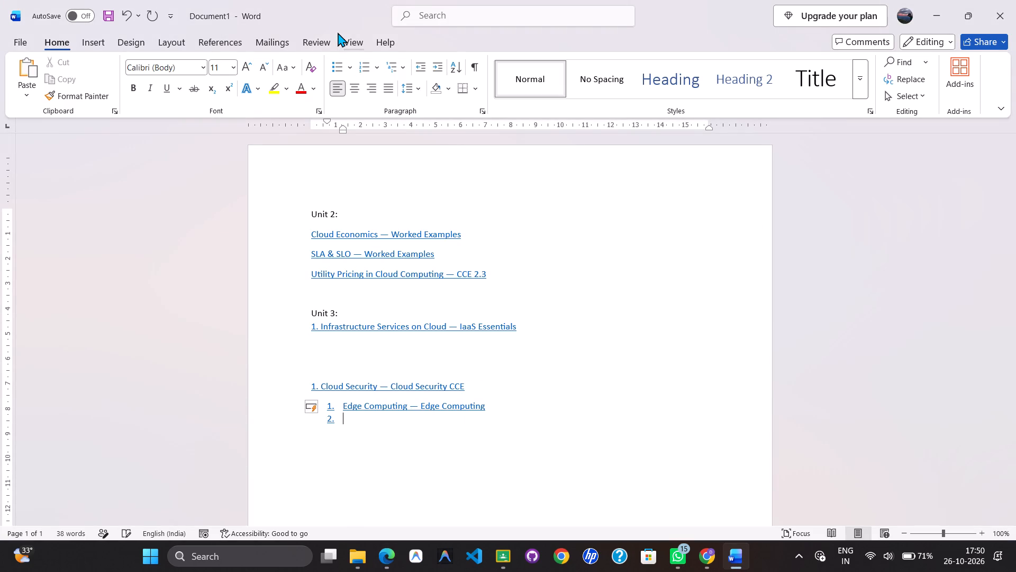
{"action": "key", "text": "ctrl+z"}
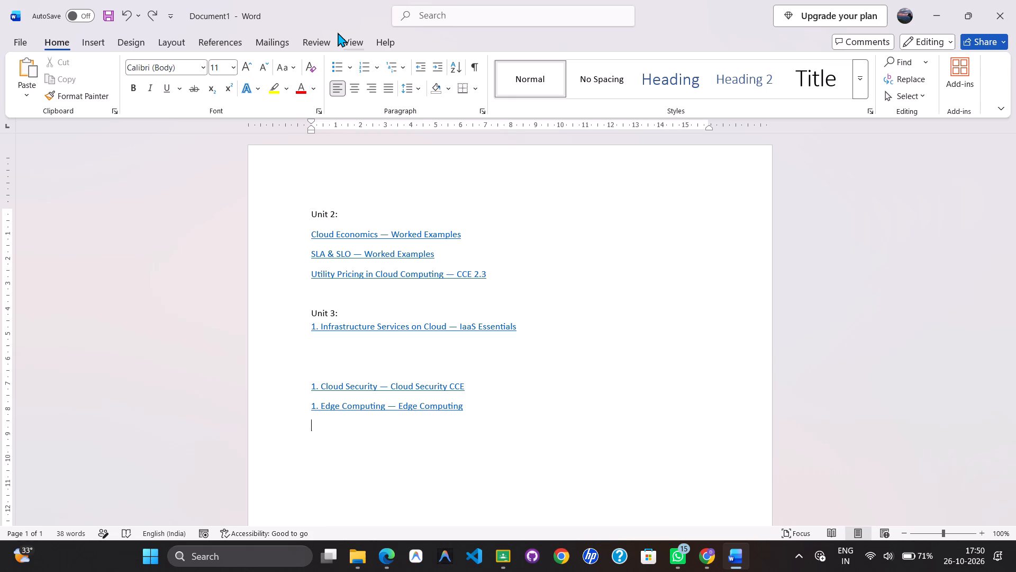
{"action": "key", "text": "alt+Return"}
{"action": "key", "text": "ctrl+z"}
{"action": "key", "text": "Return"}
{"action": "key", "text": "Up"}
{"action": "key", "text": "Up"}
{"action": "key", "text": "Down"}
{"action": "key", "text": "Down"}
{"action": "key", "text": "Escape"}
{"action": "key", "text": "Down"}
Return to Classroom, check the Reference PPTs and Materials post, and go back to the CCE_2026_2 class stream.
{"action": "key", "text": "alt+Tab"}
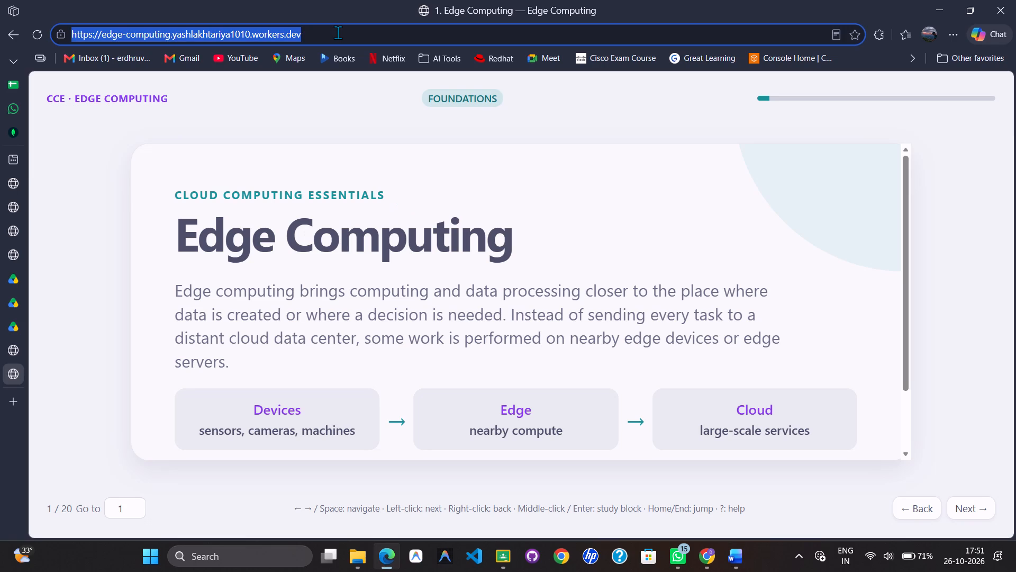
{"action": "key", "text": "alt+Tab"}
{"action": "key", "text": "alt+Tab"}
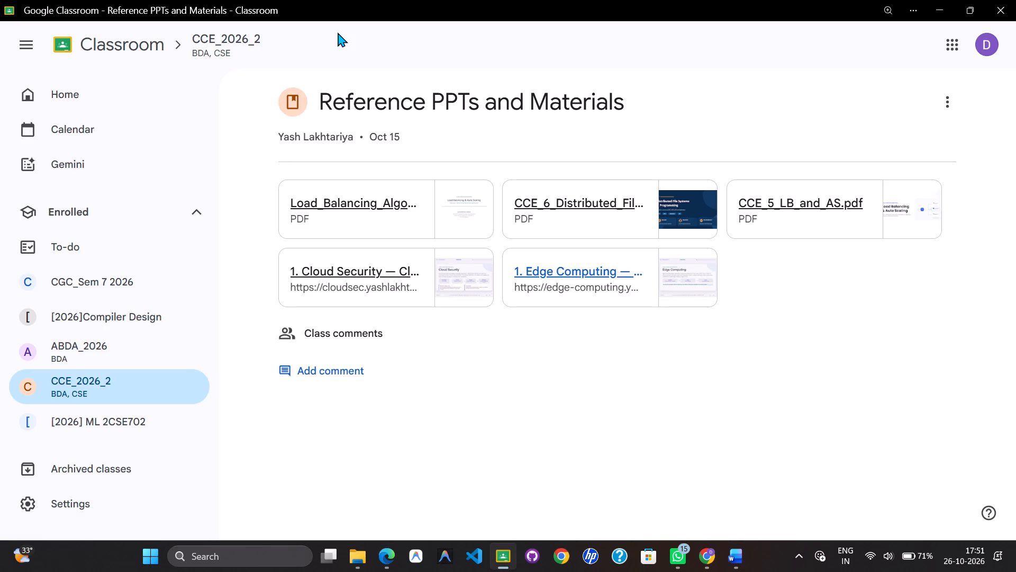
{"action": "left_click", "coordinate": [416, 425]}
{"action": "scroll", "coordinate": [416, 425], "scroll_direction": "right", "scroll_amount": 6}
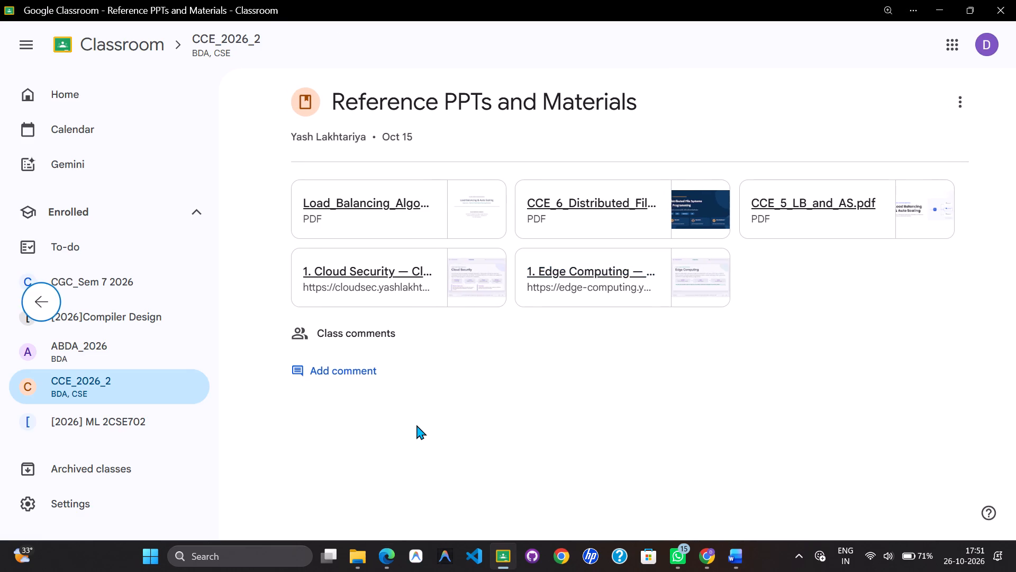
{"action": "scroll", "coordinate": [416, 425], "scroll_direction": "right", "scroll_amount": 2}
{"action": "left_click", "coordinate": [742, 248]}
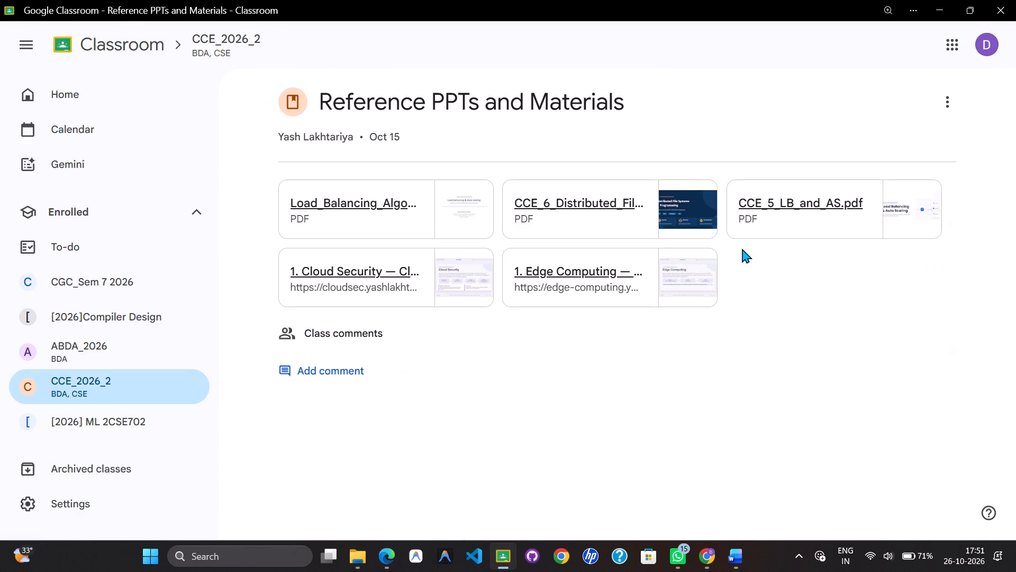
{"action": "scroll", "coordinate": [531, 371], "scroll_direction": "right", "scroll_amount": 6}
{"action": "scroll", "coordinate": [614, 294], "scroll_direction": "up", "scroll_amount": 2}
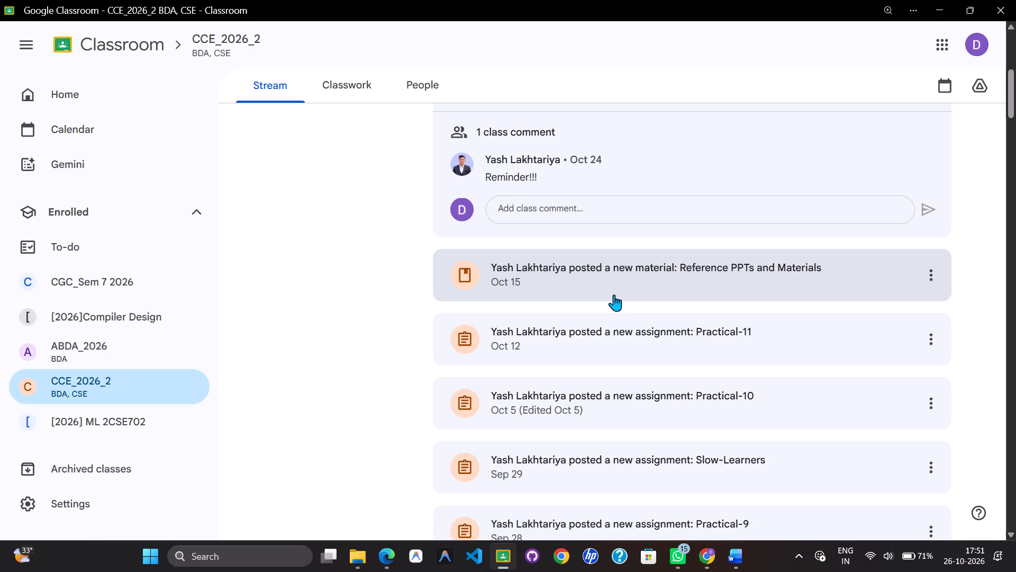
{"action": "scroll", "coordinate": [614, 294], "scroll_direction": "up", "scroll_amount": 4}
Start a heading reading "Unit" on the empty line above the Cloud Security link in the Word document.
{"action": "key", "text": "alt+Tab"}
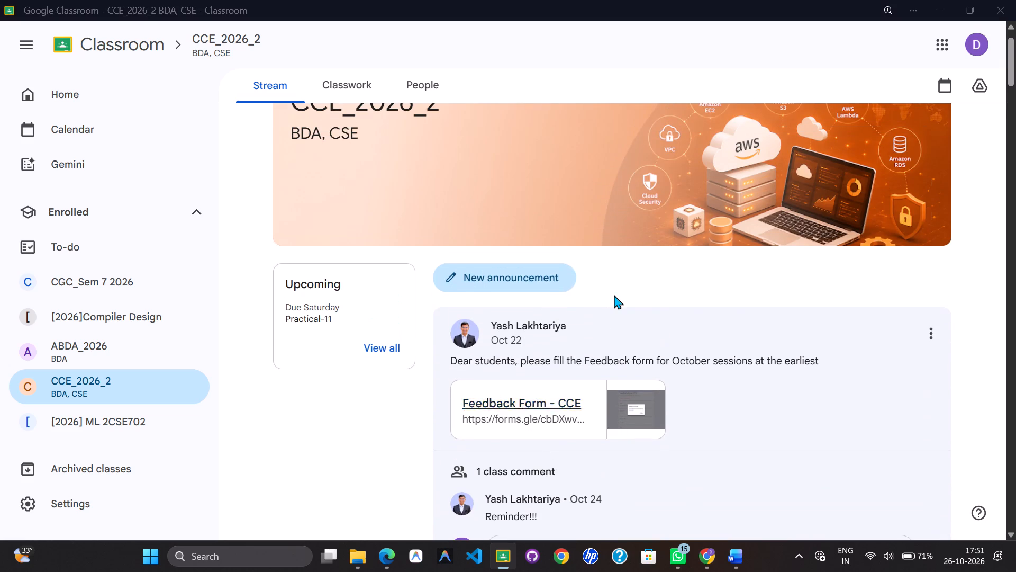
{"action": "key", "text": "alt+Tab"}
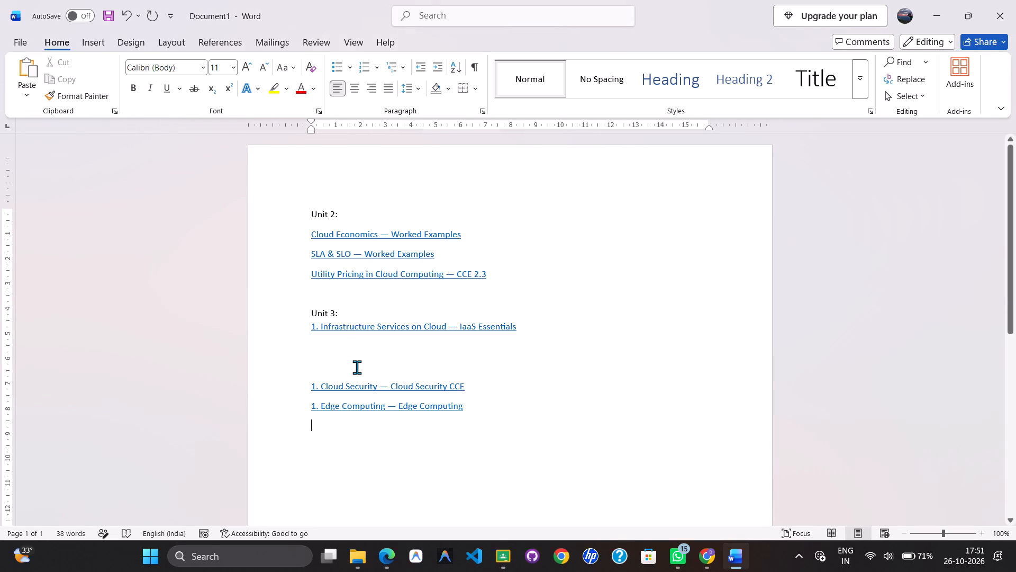
{"action": "left_click", "coordinate": [357, 368]}
{"action": "type", "text": "Unit"}
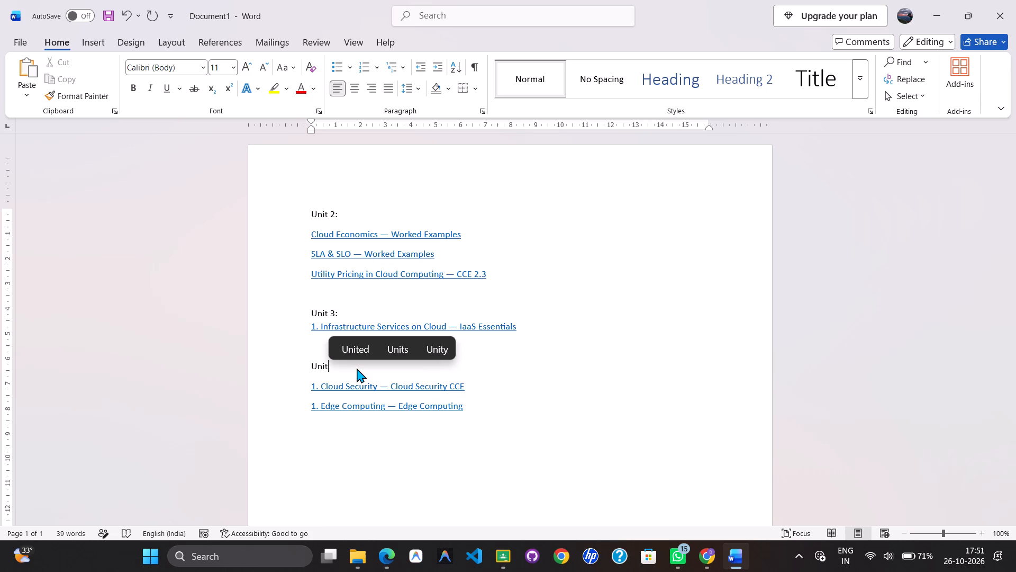
Open the syllabus PDF from the Syllabus and Grading Policy post in Classroom and examine its theory unit list.
{"action": "key", "text": "alt+Tab"}
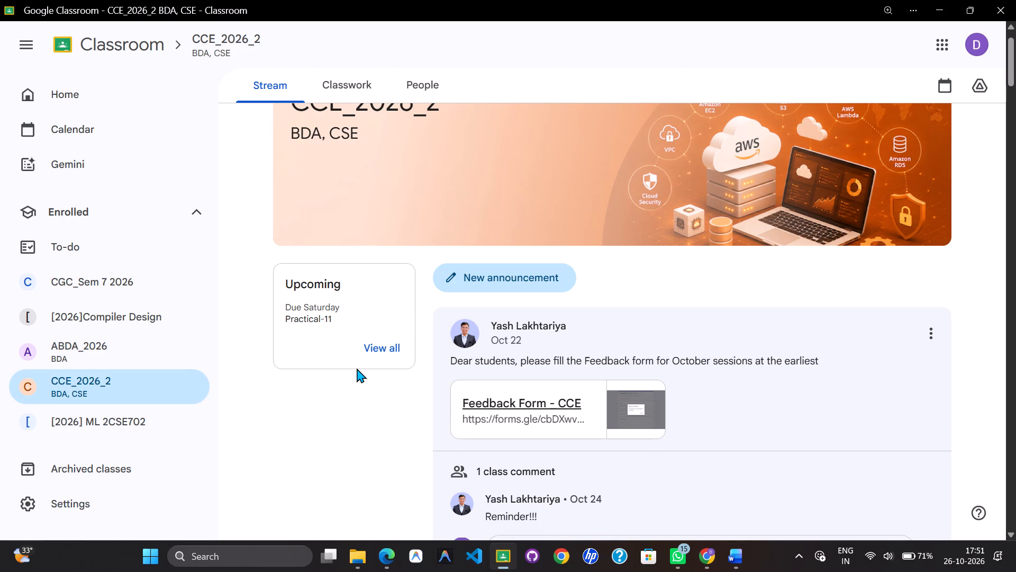
{"action": "scroll", "coordinate": [357, 368], "scroll_direction": "down", "scroll_amount": 18}
{"action": "scroll", "coordinate": [357, 368], "scroll_direction": "down", "scroll_amount": 13}
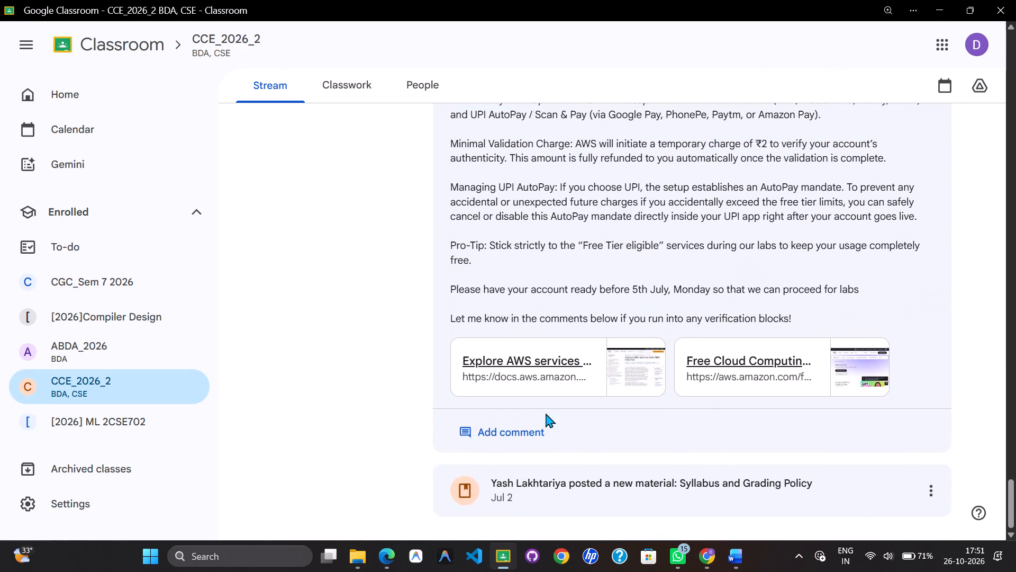
{"action": "right_click", "coordinate": [578, 481]}
{"action": "left_click", "coordinate": [578, 481]}
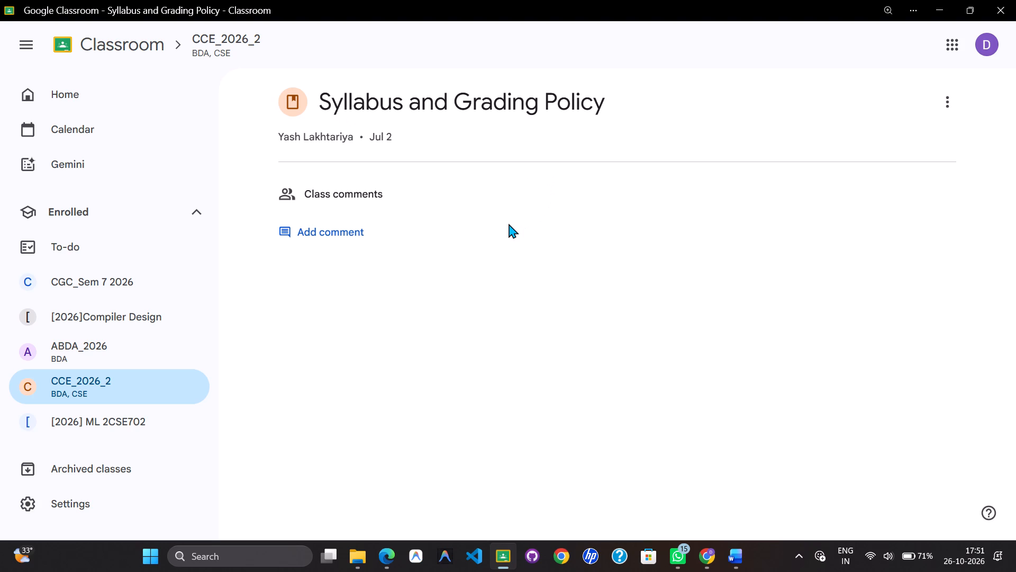
{"action": "scroll", "coordinate": [503, 224], "scroll_direction": "up", "scroll_amount": 1}
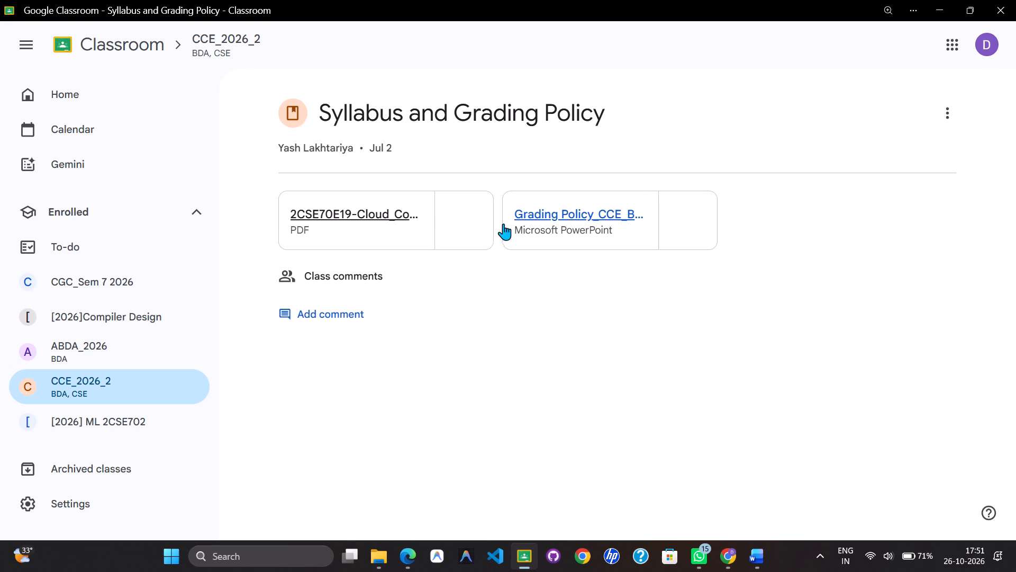
{"action": "scroll", "coordinate": [503, 224], "scroll_direction": "up", "scroll_amount": 1}
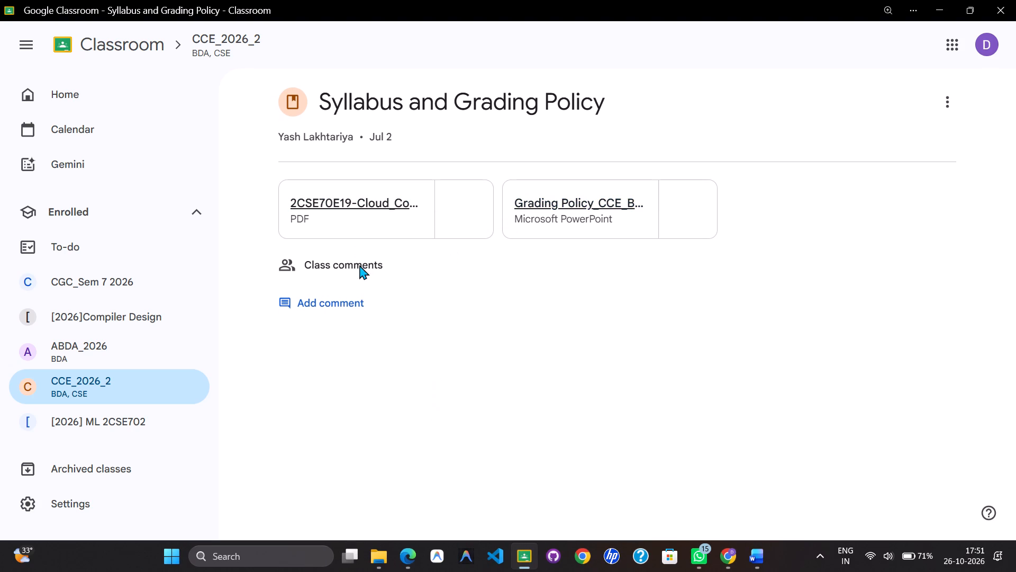
{"action": "left_click", "coordinate": [355, 205]}
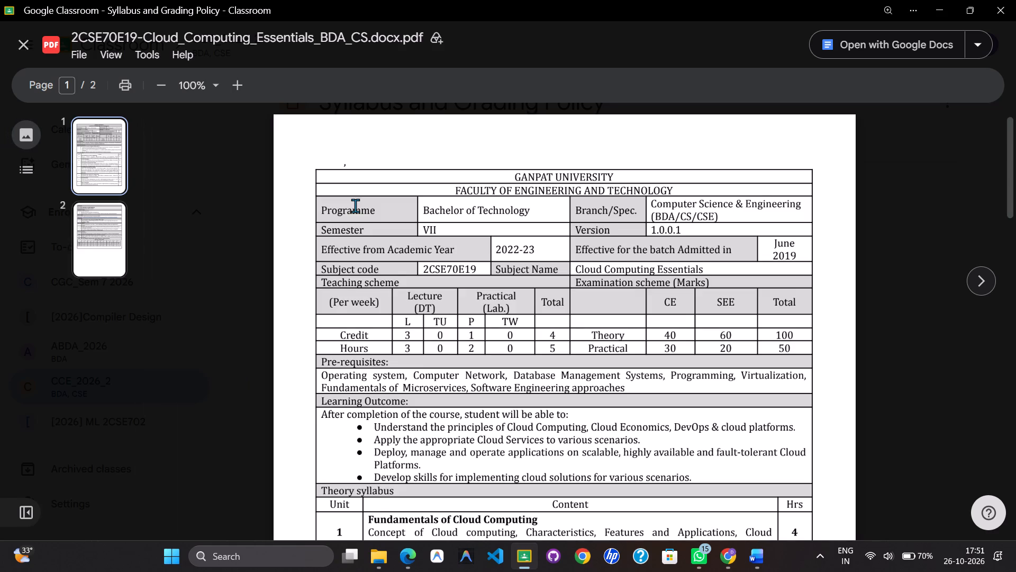
{"action": "scroll", "coordinate": [355, 205], "scroll_direction": "down", "scroll_amount": 5}
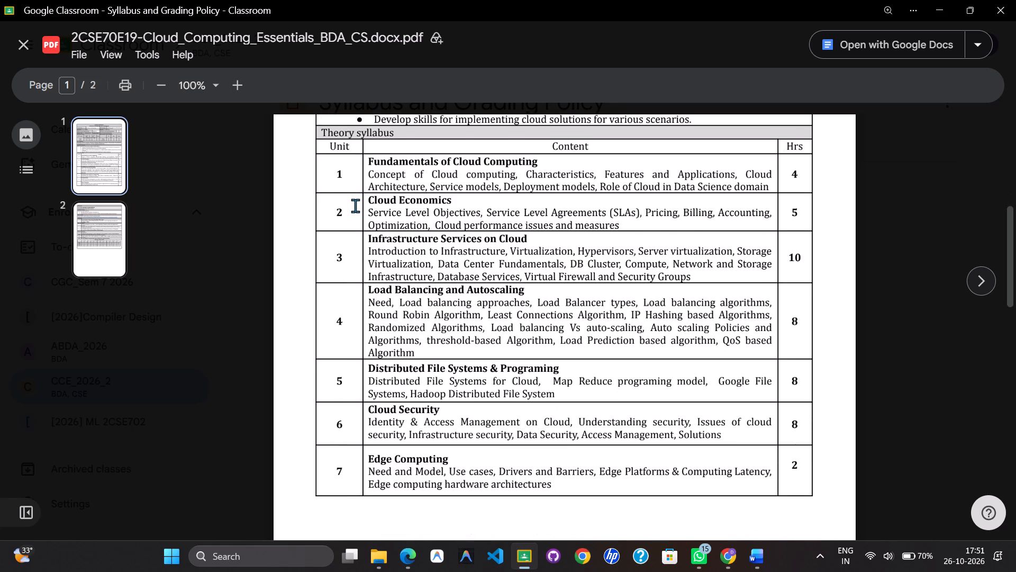
Complete the heading above the Cloud Security link in the Word document as "Unit 6:".
{"action": "key", "text": "alt+Tab"}
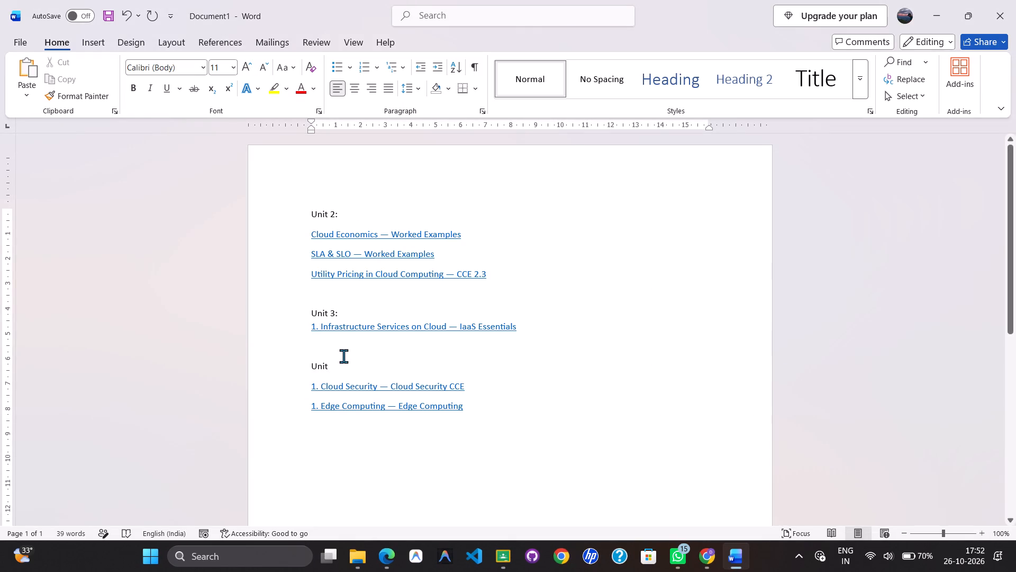
{"action": "key", "text": "space"}
{"action": "type", "text": "6:"}
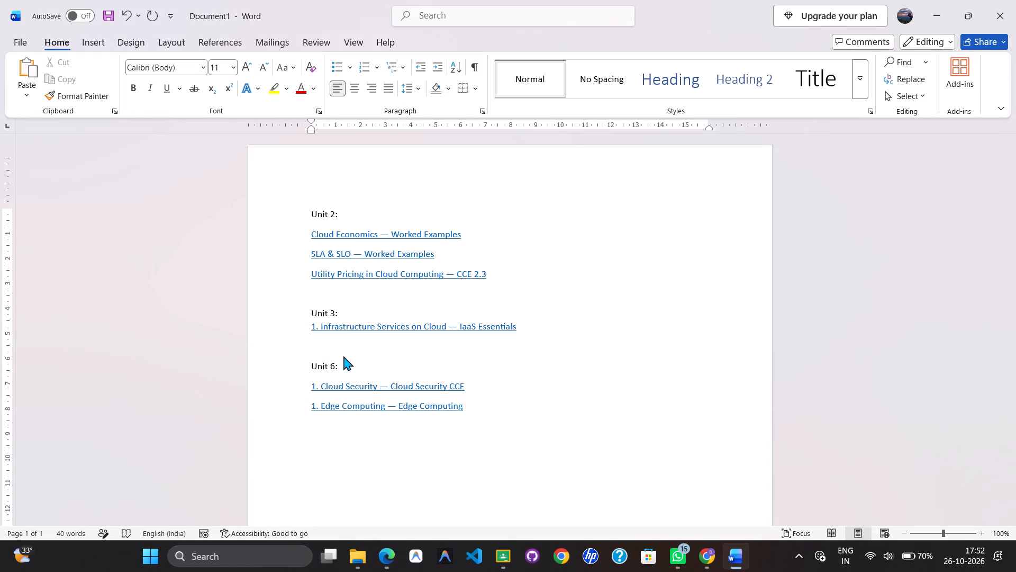
{"action": "key", "text": "Right"}
{"action": "key", "text": "Down"}
Add a "Unit 7:" heading above the Edge Computing link, separated from the Cloud Security link by a blank line.
{"action": "key", "text": "Return"}
{"action": "key", "text": "Up"}
{"action": "type", "text": "Unit 7:"}
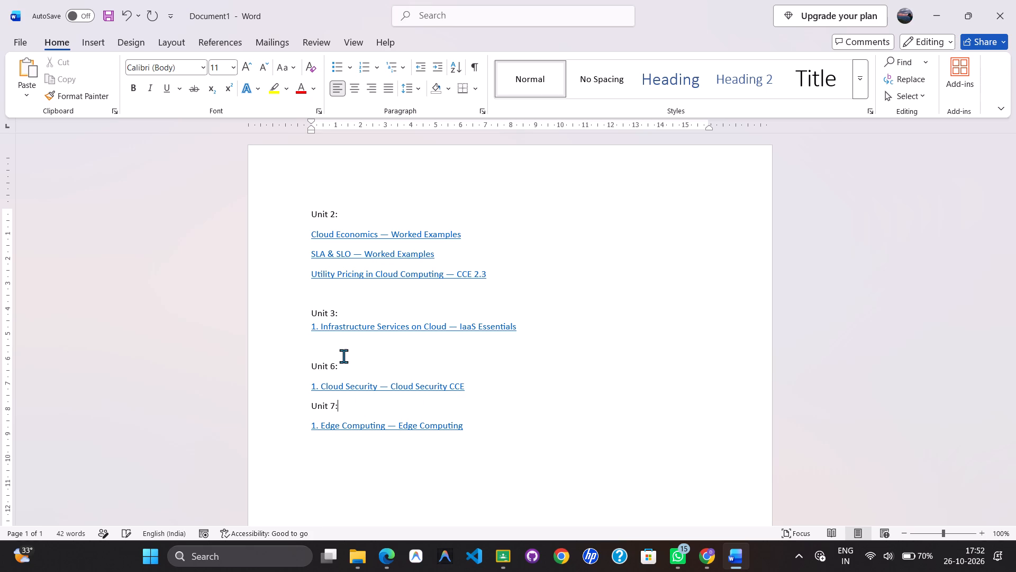
{"action": "key", "text": "ctrl+Left"}
{"action": "key", "text": "ctrl+Left"}
{"action": "key", "text": "ctrl+Left"}
{"action": "key", "text": "Return"}
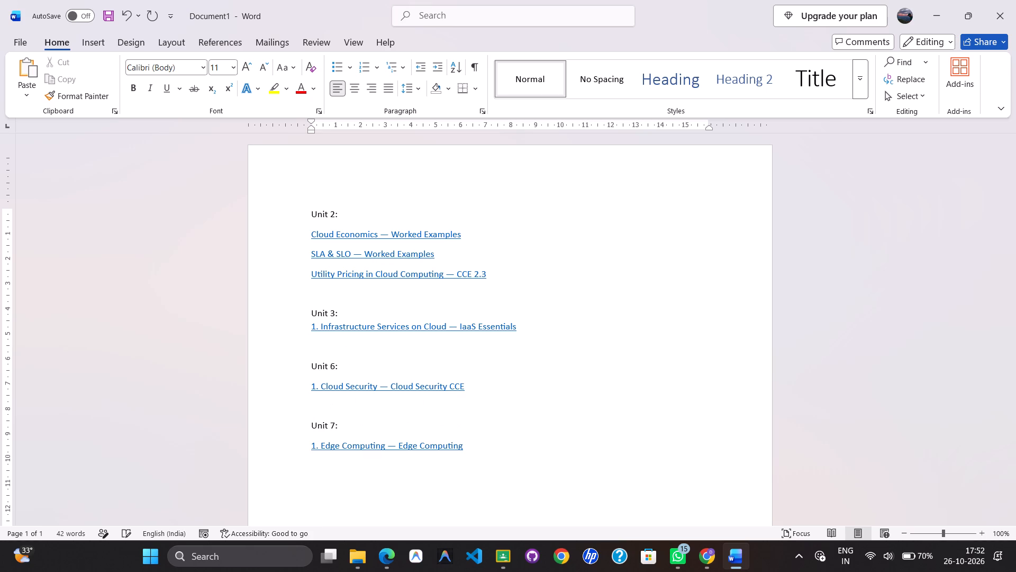
Increase the font size of the whole document to 14.
{"action": "key", "text": "ctrl+a"}
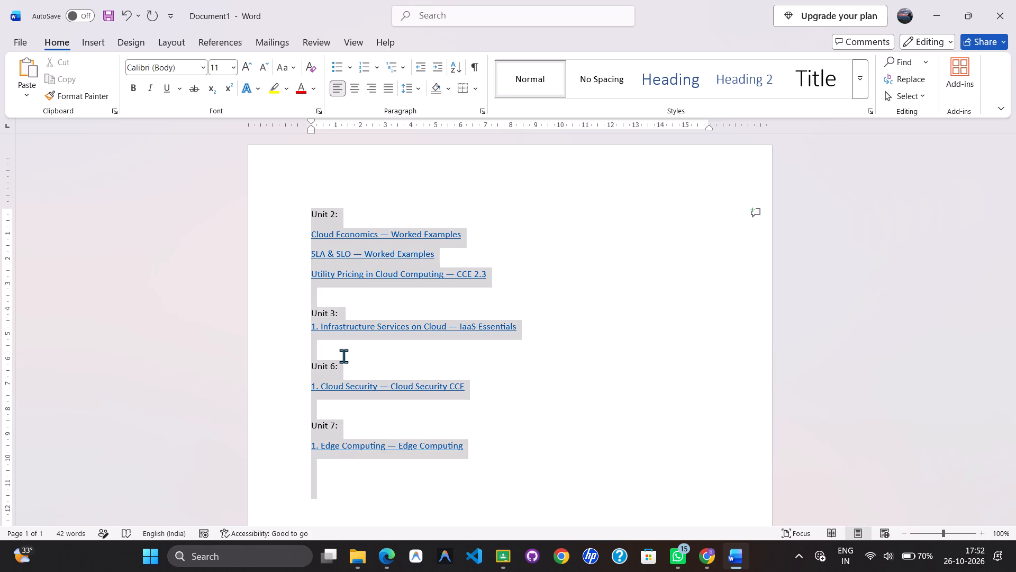
{"action": "key", "text": "ctrl+shift+Right"}
{"action": "key", "text": "ctrl+shift+period"}
{"action": "key", "text": "ctrl+shift+period"}
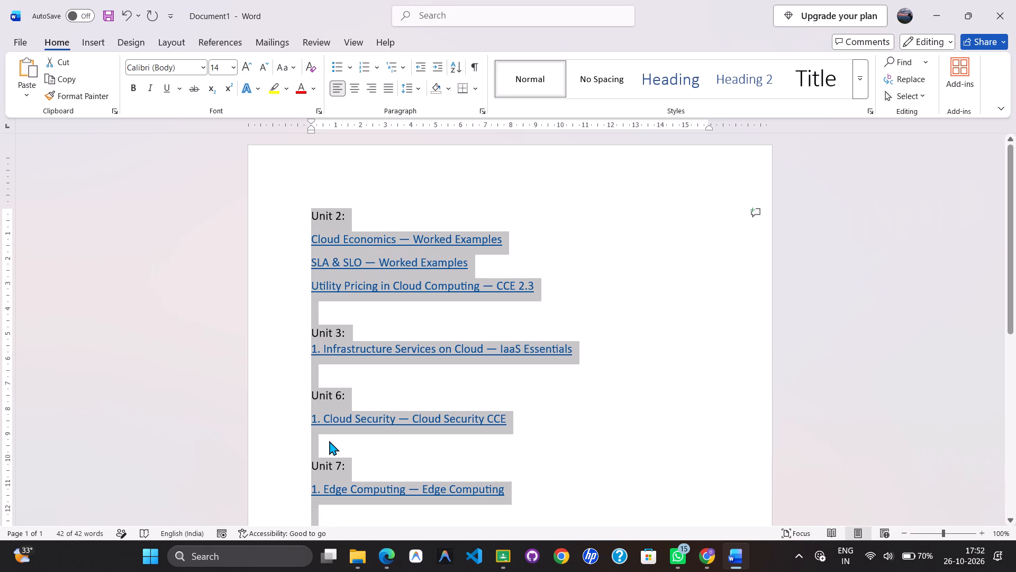
{"action": "left_click", "coordinate": [329, 441]}
Delete the surplus blank lines below the Edge Computing link and undo the last deletion.
{"action": "left_click", "coordinate": [326, 513]}
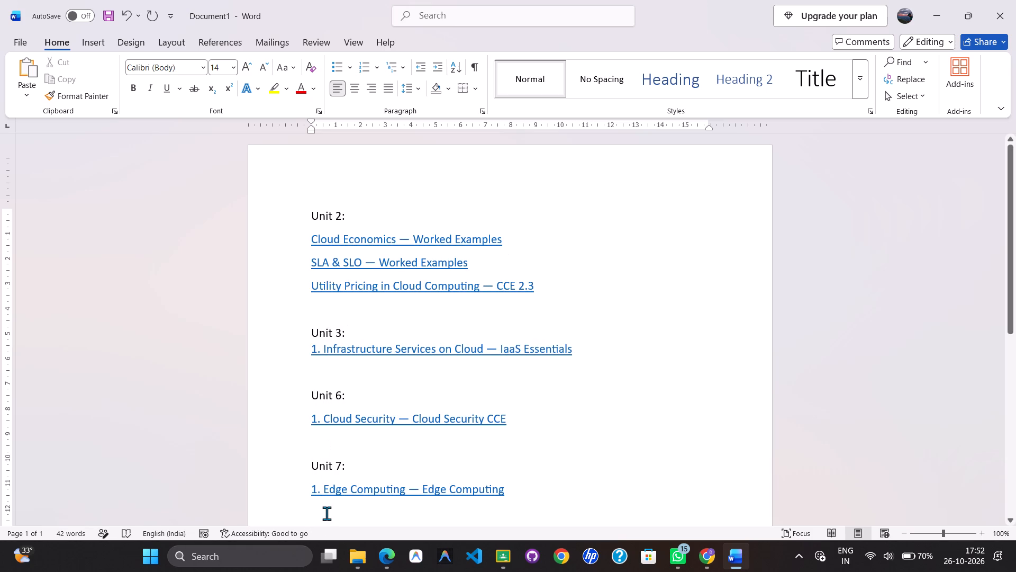
{"action": "scroll", "coordinate": [326, 513], "scroll_direction": "down", "scroll_amount": 1}
{"action": "key", "text": "Delete"}
{"action": "key", "text": "Delete"}
{"action": "key", "text": "Delete"}
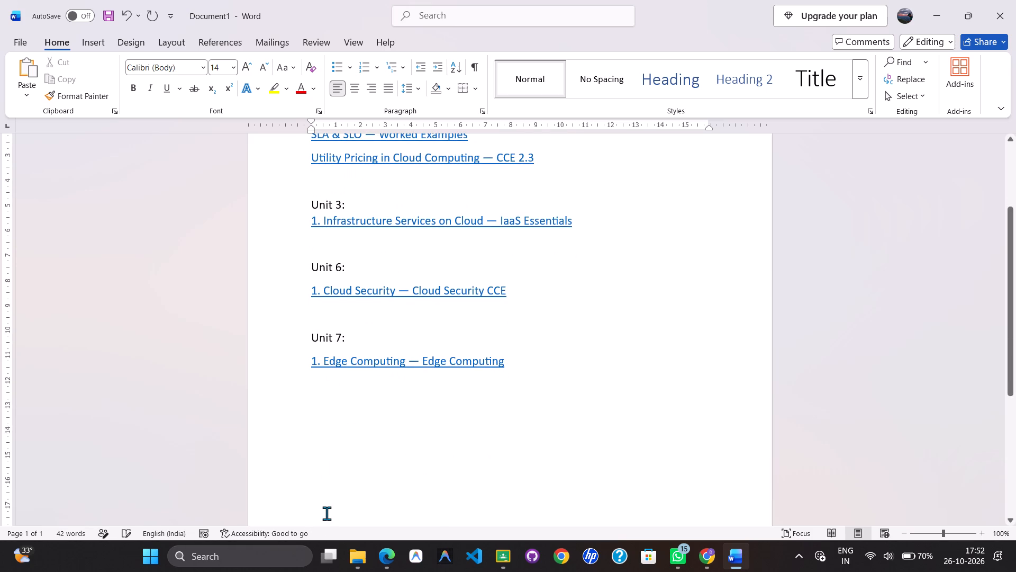
{"action": "key", "text": "ctrl+z"}
Indent the three links under the Unit 2 heading by one level.
{"action": "scroll", "coordinate": [288, 399], "scroll_direction": "up", "scroll_amount": 5}
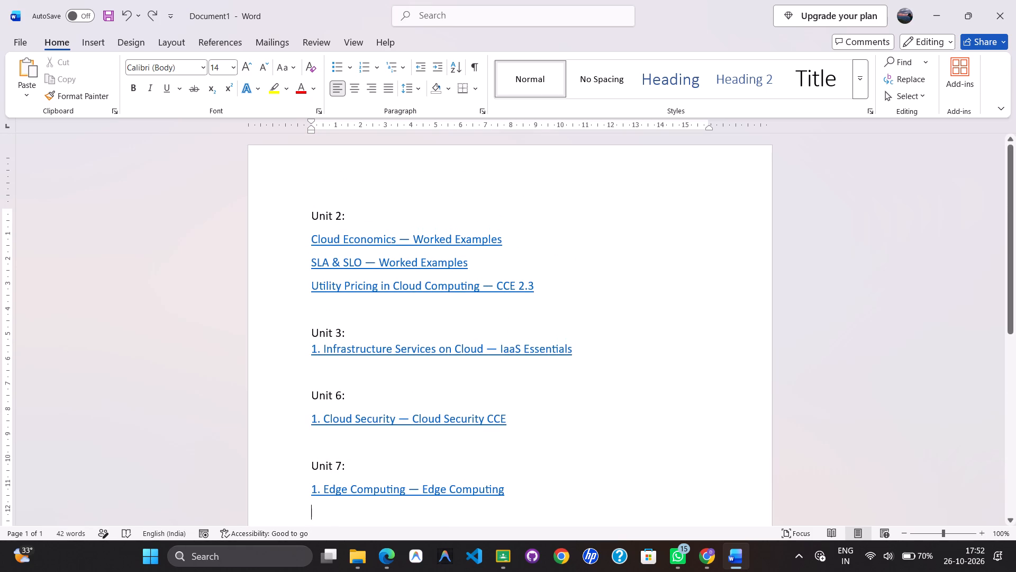
{"action": "left_click_drag", "start_coordinate": [284, 238], "coordinate": [284, 298]}
{"action": "key", "text": "Tab"}
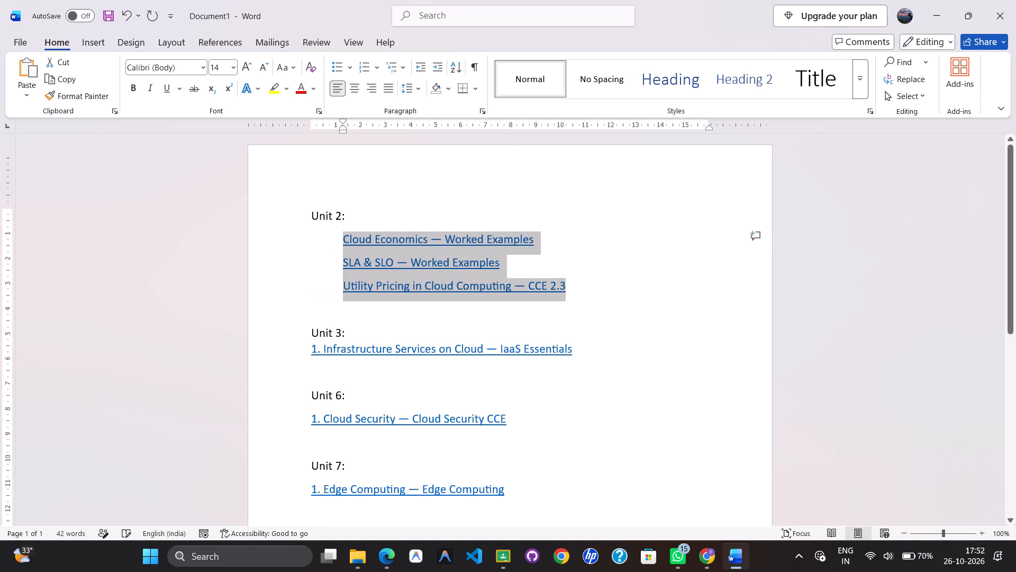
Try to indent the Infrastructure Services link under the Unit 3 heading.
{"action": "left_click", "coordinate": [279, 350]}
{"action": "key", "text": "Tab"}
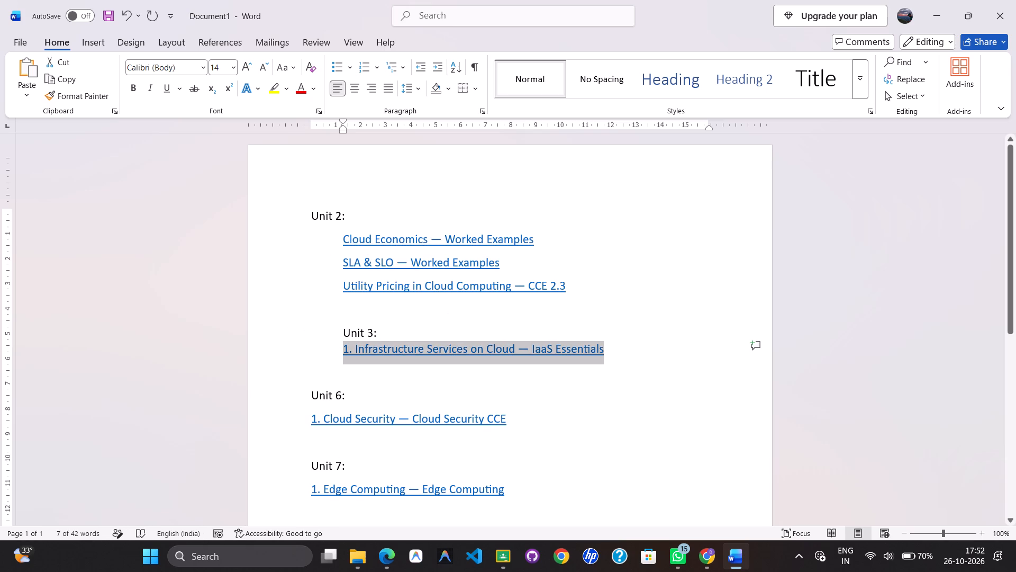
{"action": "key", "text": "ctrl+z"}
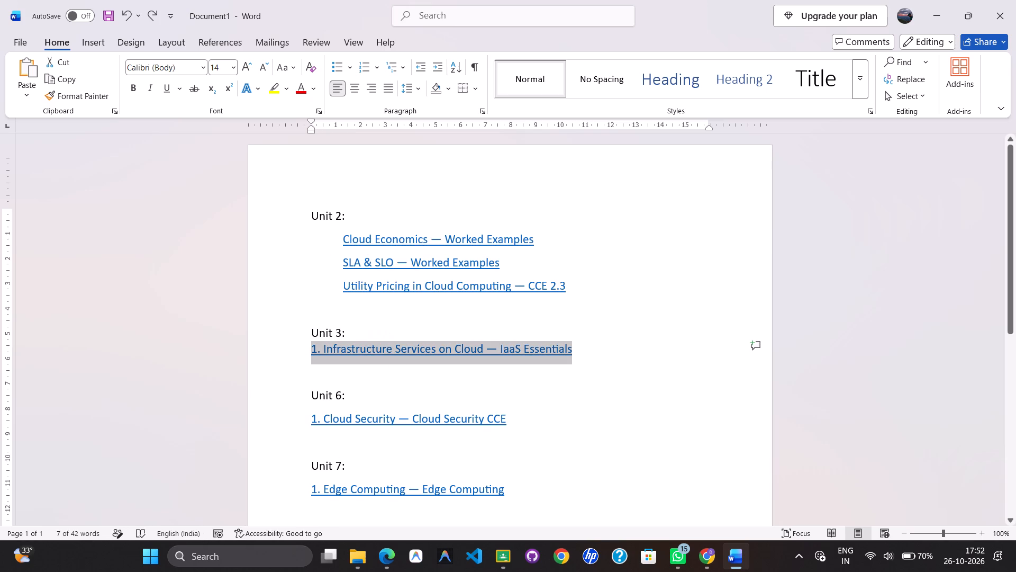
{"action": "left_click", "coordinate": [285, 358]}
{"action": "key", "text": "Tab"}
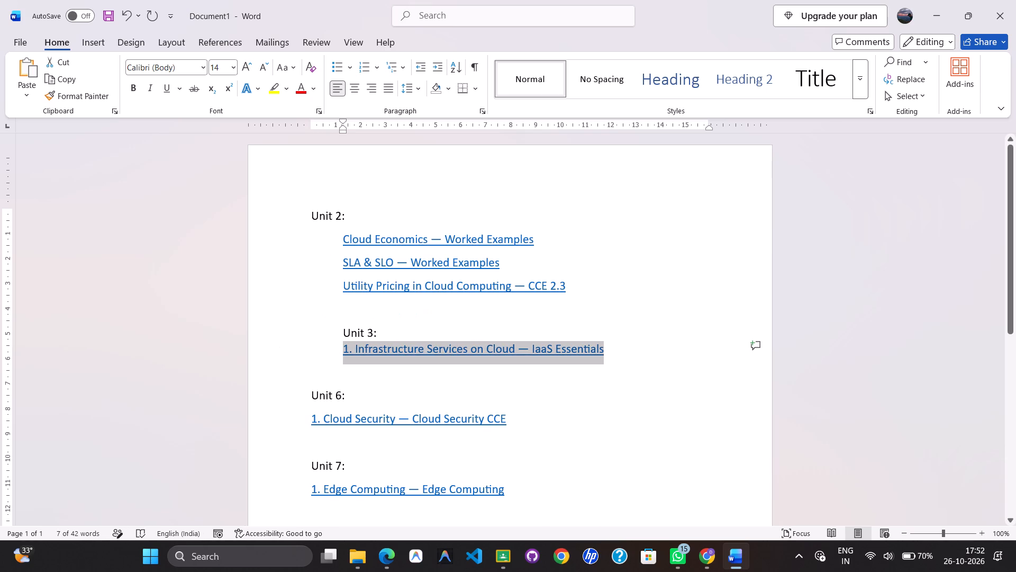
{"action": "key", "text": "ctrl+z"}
Replace the line break between the Unit 3 heading and the Infrastructure Services link with a paragraph break.
{"action": "left_click", "coordinate": [414, 322]}
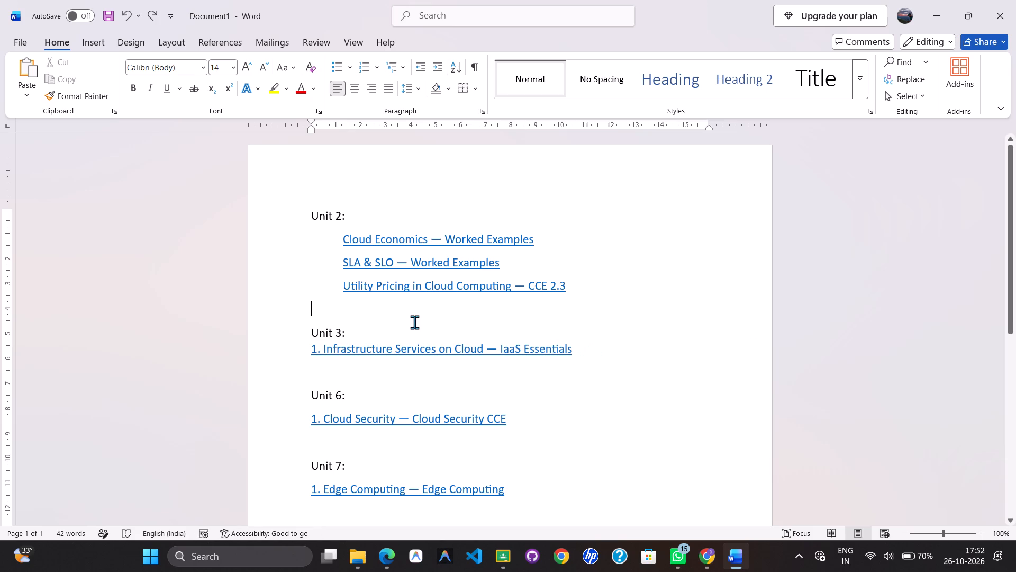
{"action": "key", "text": "Down"}
{"action": "key", "text": "Down"}
{"action": "key", "text": "Return"}
{"action": "key", "text": "Up"}
{"action": "key", "text": "BackSpace"}
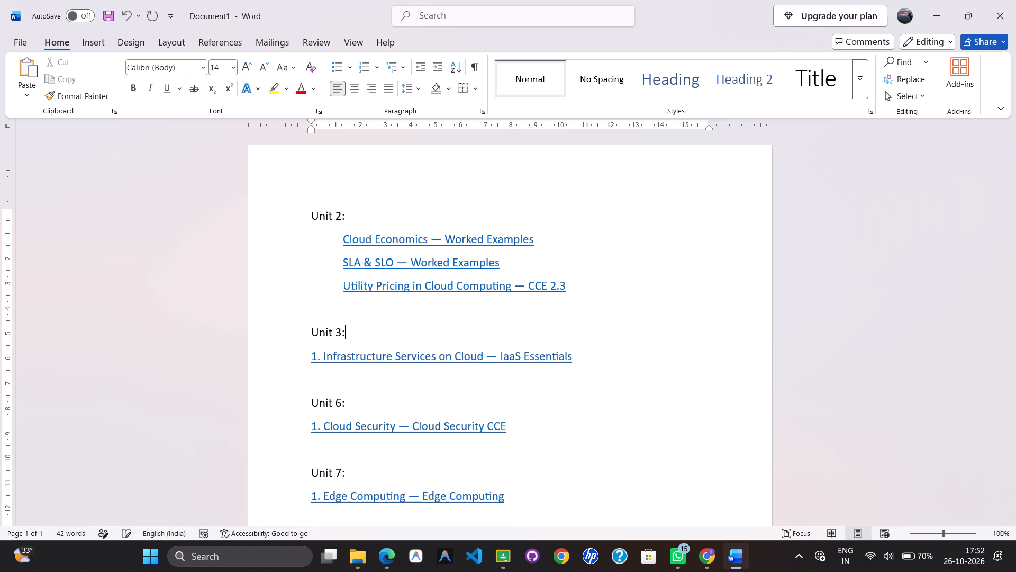
{"action": "key", "text": "Right"}
Indent the first lines of the Infrastructure Services, Cloud Security and Edge Computing links under their unit headings.
{"action": "left_click", "coordinate": [256, 357]}
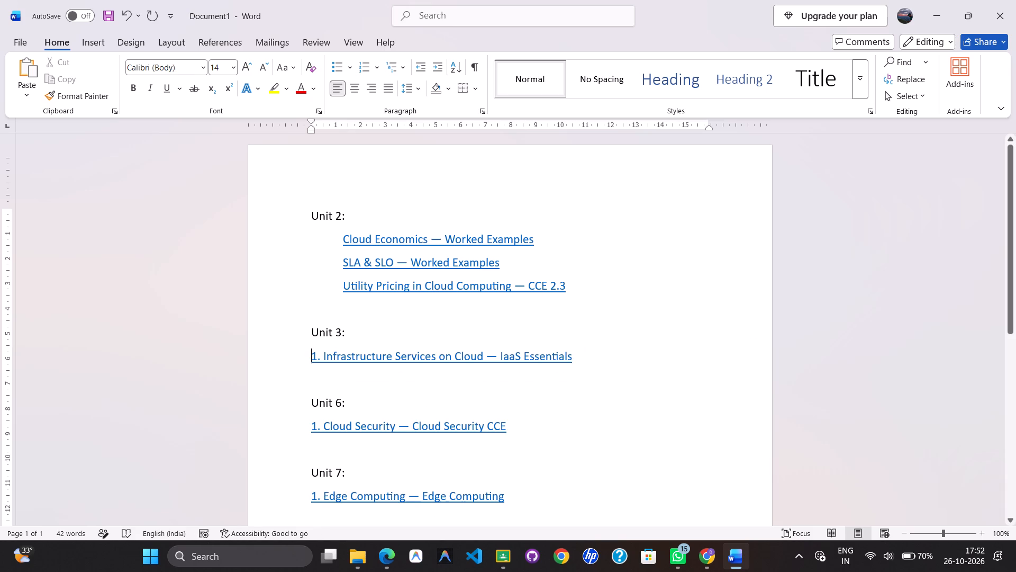
{"action": "key", "text": "Tab"}
{"action": "left_click", "coordinate": [282, 429]}
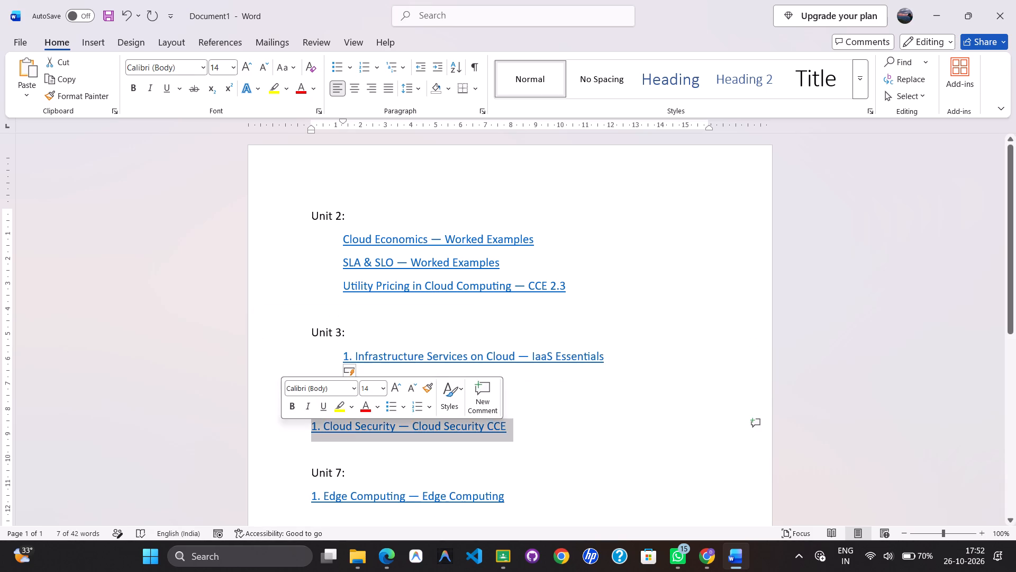
{"action": "key", "text": "Tab"}
{"action": "left_click", "coordinate": [281, 494]}
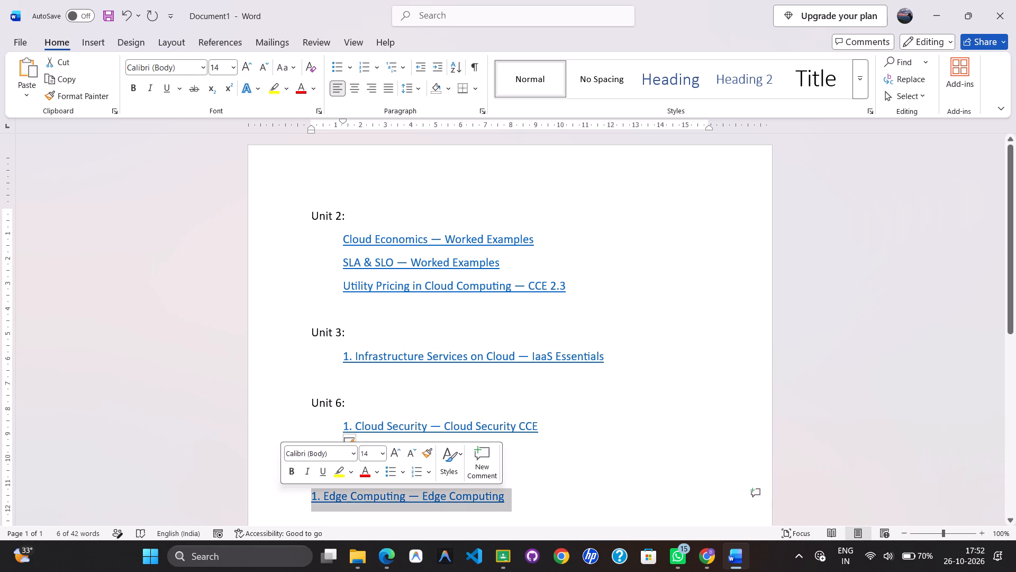
{"action": "key", "text": "Tab"}
Make the Unit 2, Unit 3, Unit 6 and Unit 7 headings bold.
{"action": "left_click", "coordinate": [298, 220]}
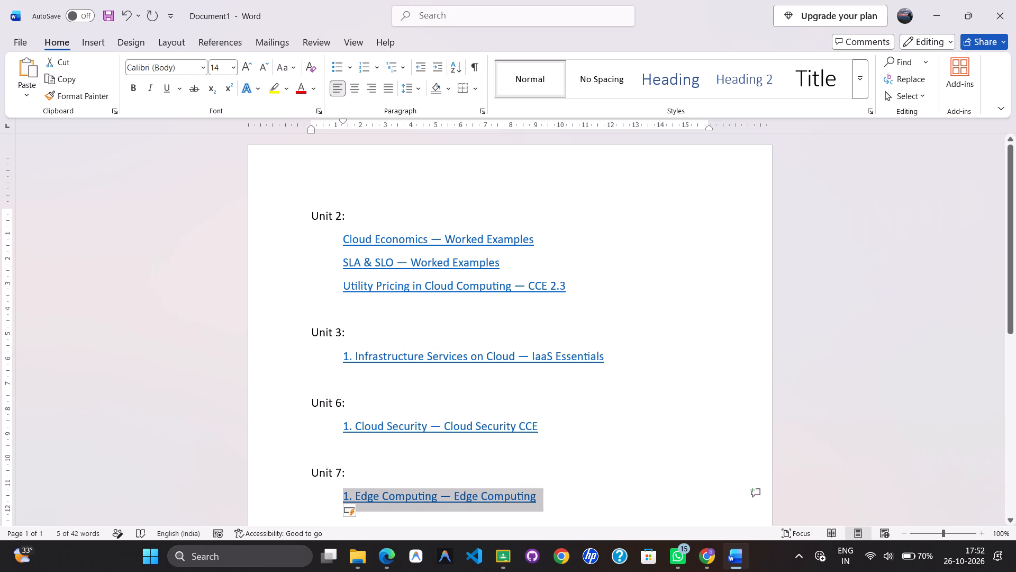
{"action": "key", "text": "ctrl+b"}
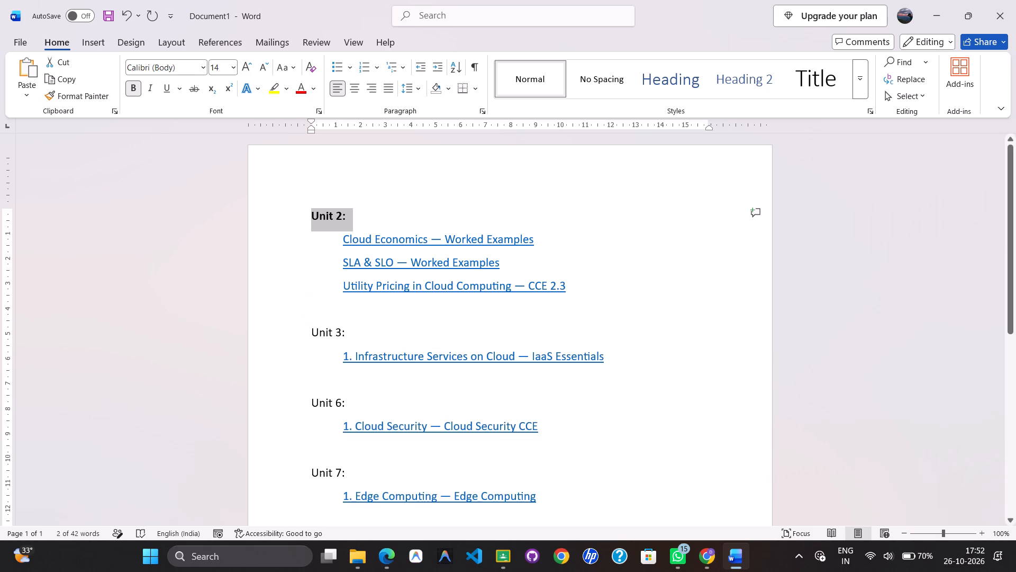
{"action": "left_click", "coordinate": [293, 329]}
{"action": "key", "text": "ctrl+b"}
{"action": "left_click", "coordinate": [286, 406]}
{"action": "key", "text": "ctrl+b"}
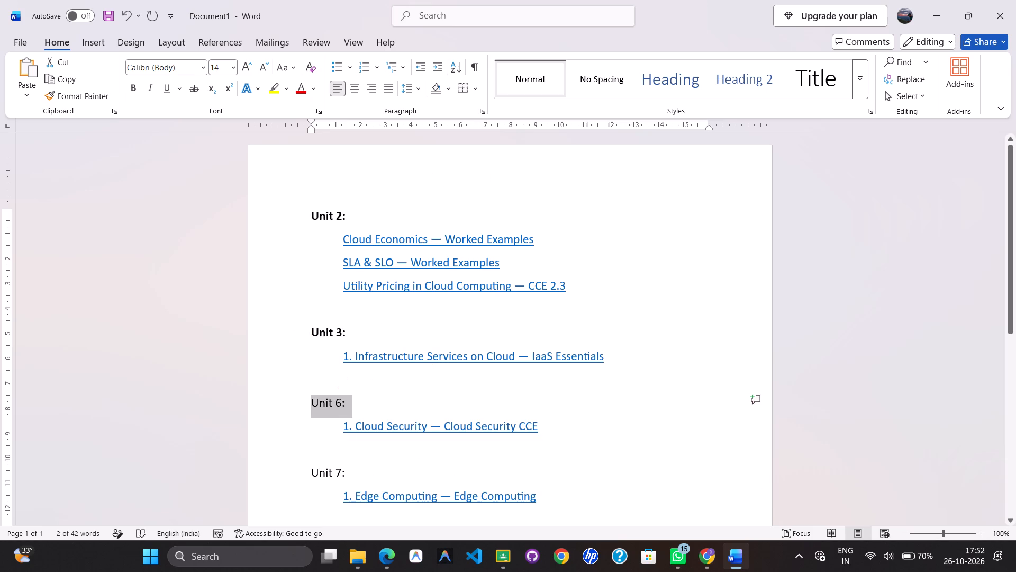
{"action": "left_click", "coordinate": [277, 470]}
{"action": "key", "text": "ctrl+b"}
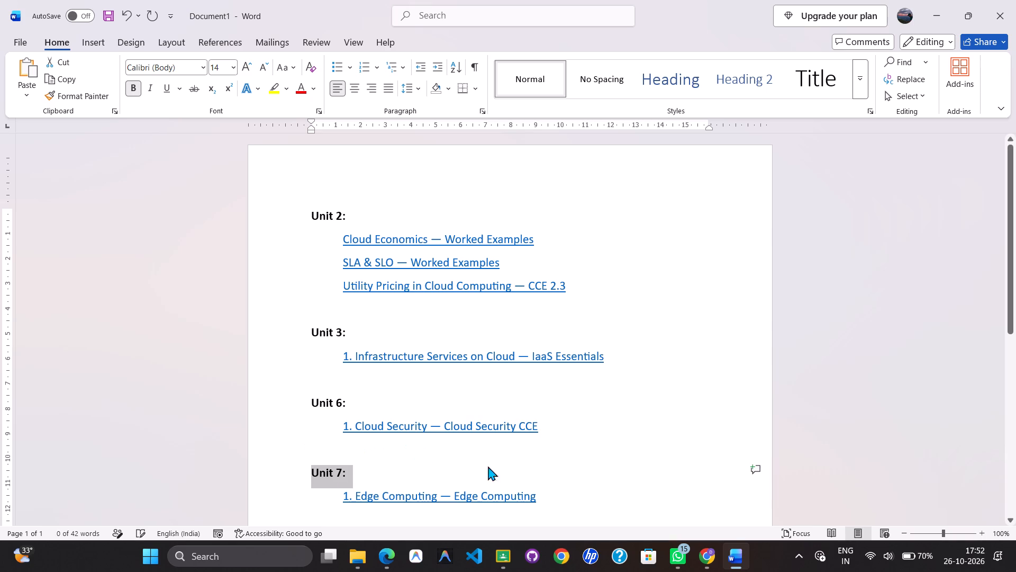
Reduce the font size of the blank line between the Unit 2 links and the Unit 3 heading by five steps.
{"action": "left_click", "coordinate": [478, 304]}
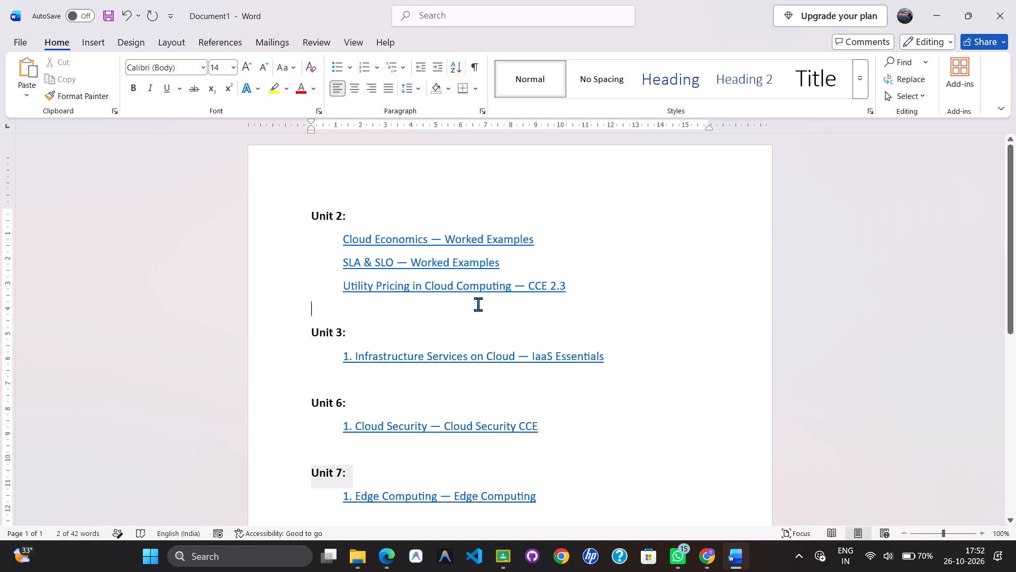
{"action": "key", "text": "shift+Right"}
{"action": "left_click", "coordinate": [478, 304], "text": "shift"}
{"action": "key", "text": "ctrl+shift+comma"}
{"action": "key", "text": "ctrl+shift+comma"}
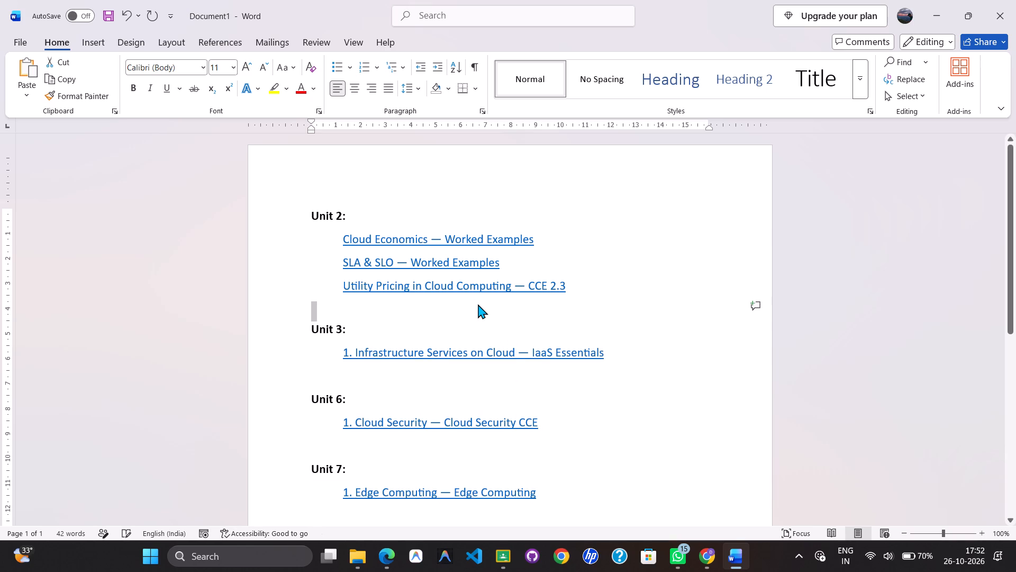
{"action": "key", "text": "ctrl+shift+comma"}
{"action": "key", "text": "ctrl+shift+comma"}
{"action": "key", "text": "ctrl+shift+comma"}
Set the paragraph spacing after to 3 pt for the whole document.
{"action": "key", "text": "ctrl+a"}
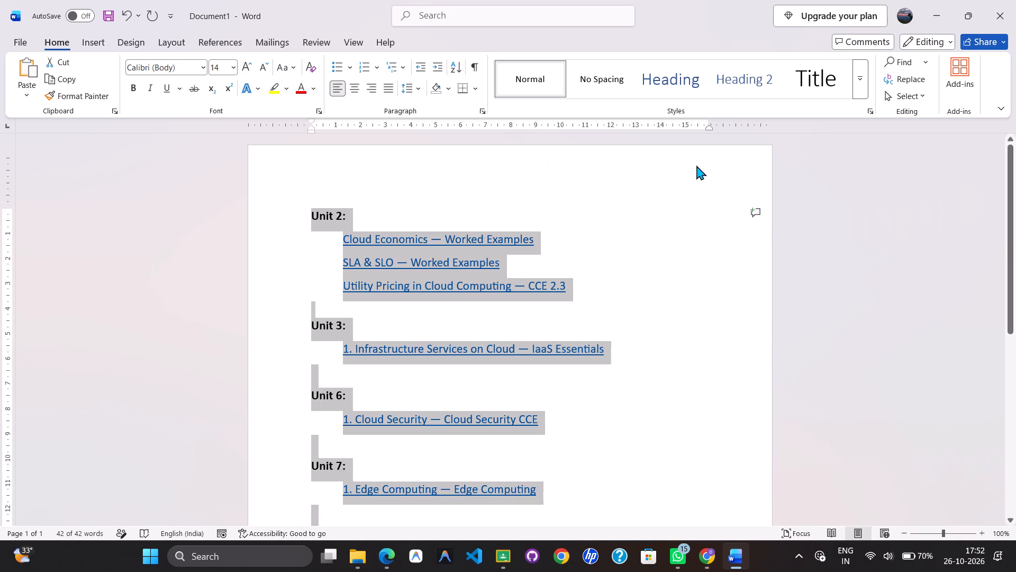
{"action": "left_click", "coordinate": [482, 111]}
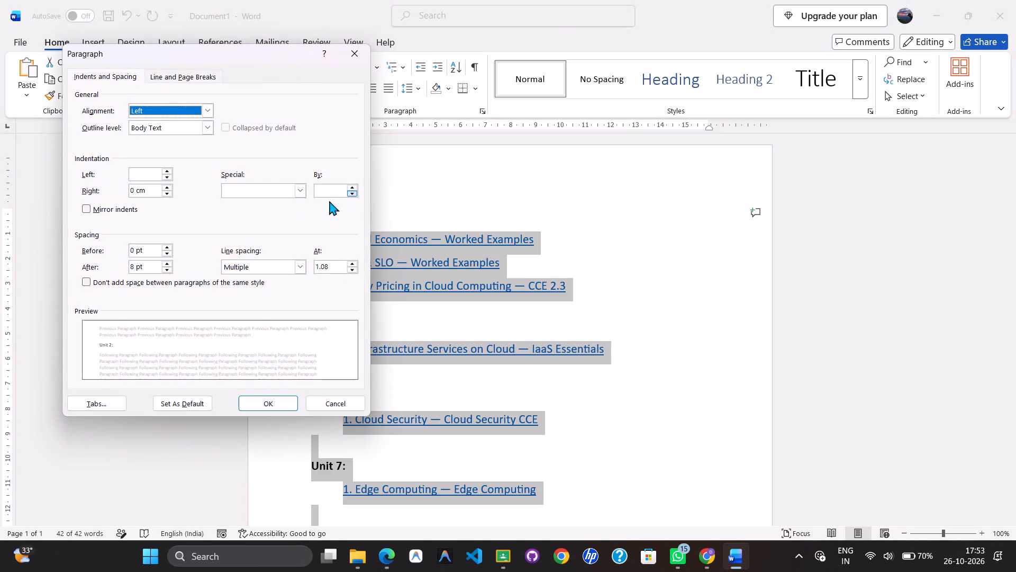
{"action": "left_click", "coordinate": [168, 271]}
{"action": "left_click", "coordinate": [168, 271]}
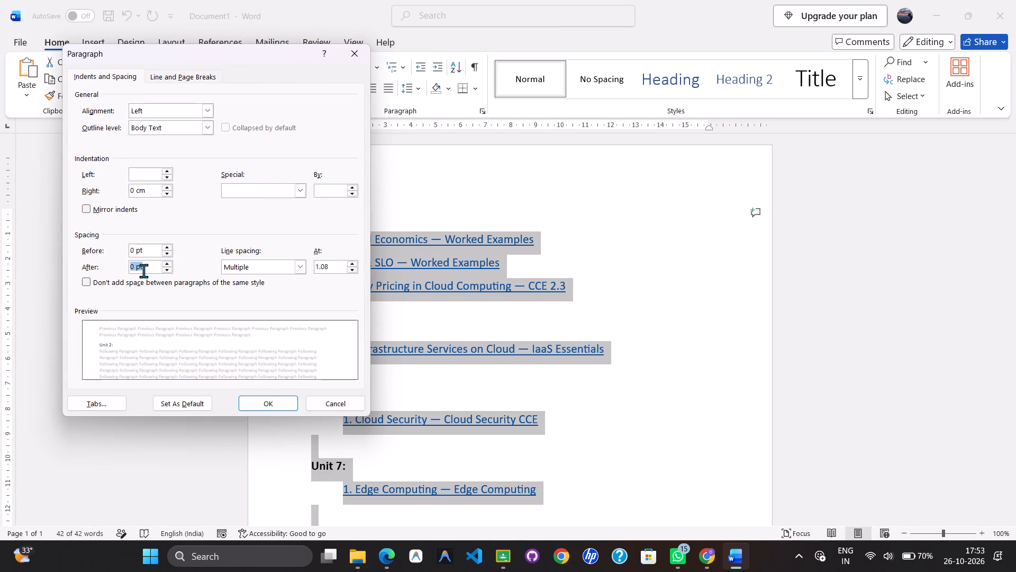
{"action": "left_click", "coordinate": [143, 271]}
{"action": "key", "text": "Left"}
{"action": "key", "text": "Left"}
{"action": "key", "text": "Left"}
{"action": "key", "text": "BackSpace"}
{"action": "key", "text": "3"}
{"action": "key", "text": "Return"}
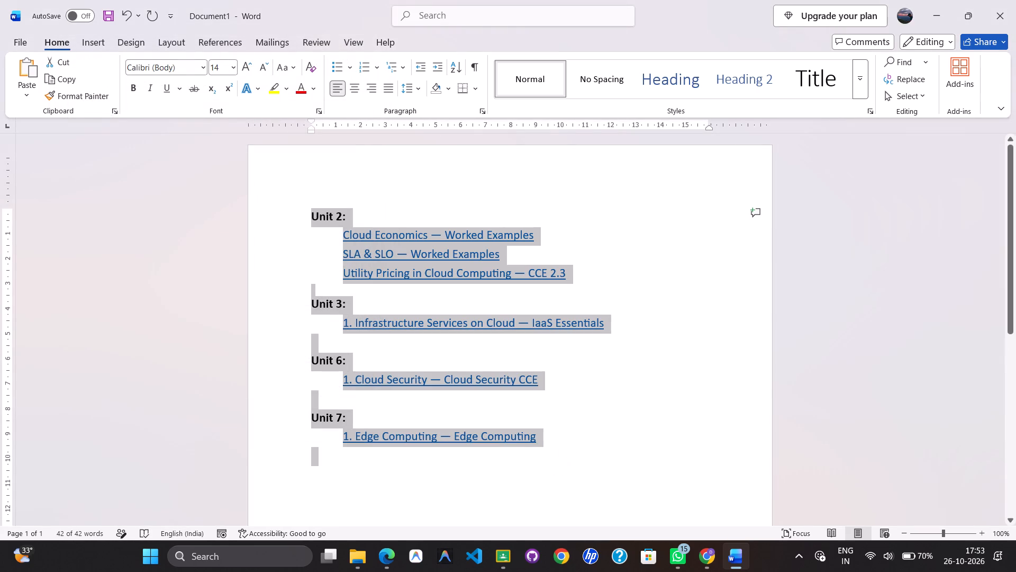
{"action": "left_click", "coordinate": [560, 472]}
{"action": "key", "text": "Down"}
{"action": "key", "text": "Down"}
{"action": "key", "text": "Up"}
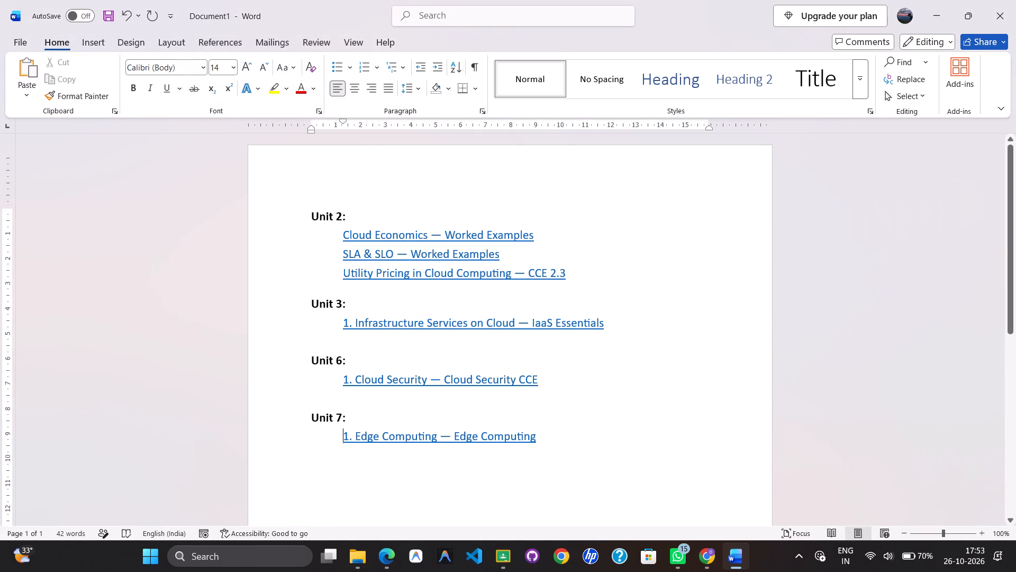
Save the document as a Word file named Unit_Links in Document > College (Sem 7) > CCE > Content.
{"action": "left_click", "coordinate": [19, 42]}
{"action": "left_click", "coordinate": [59, 251]}
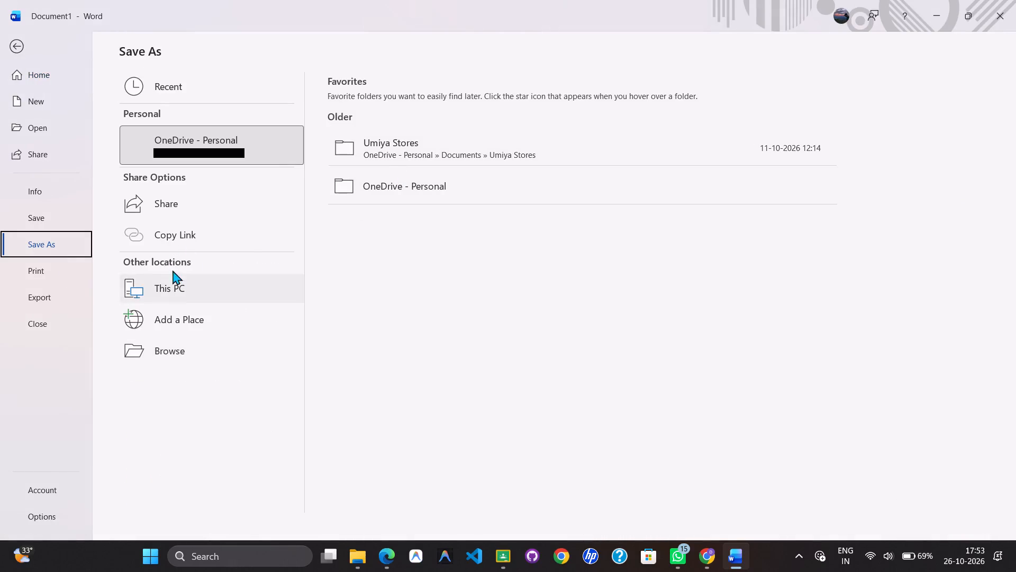
{"action": "left_click", "coordinate": [173, 288]}
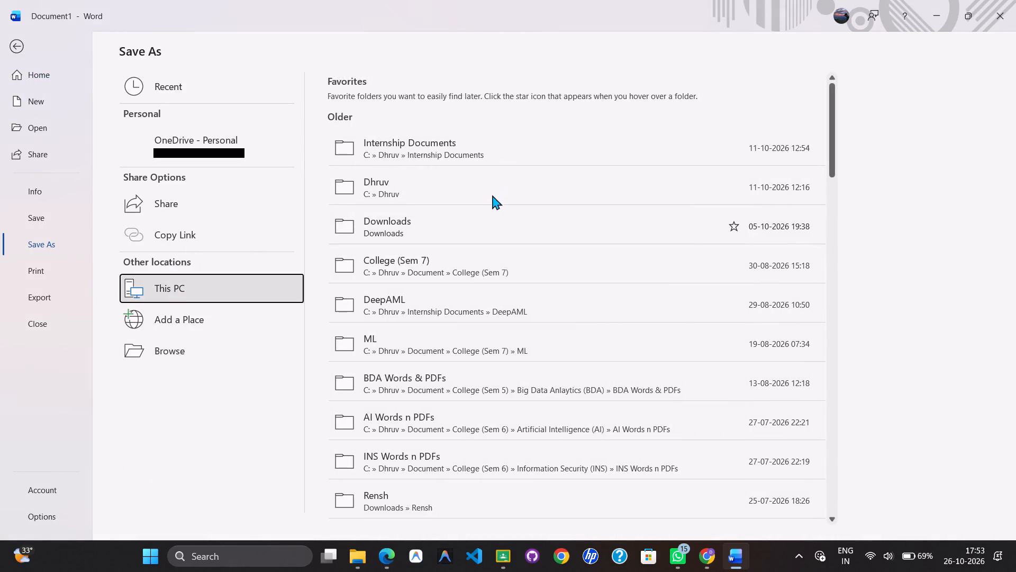
{"action": "left_click", "coordinate": [492, 195]}
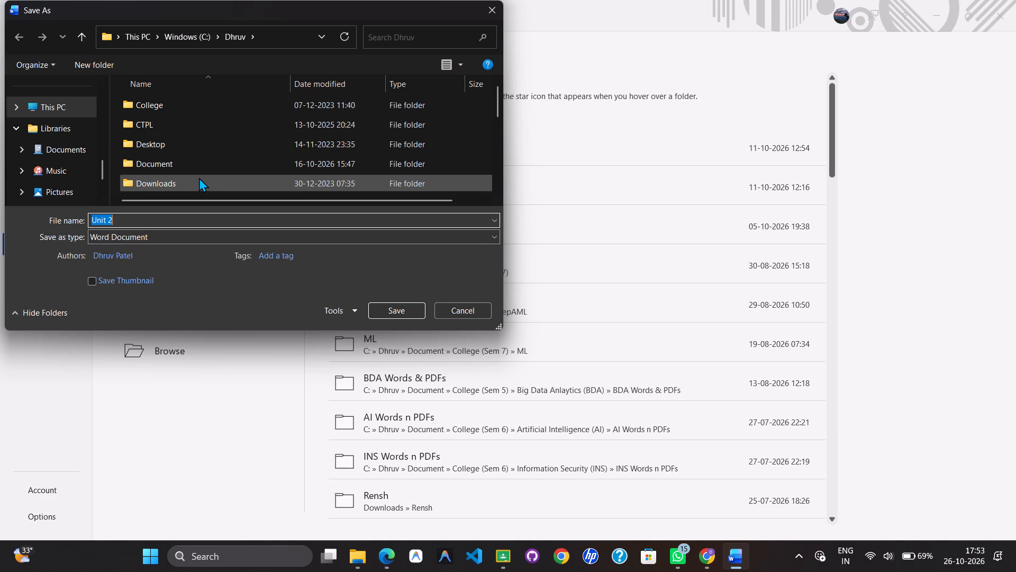
{"action": "double_click", "coordinate": [184, 168]}
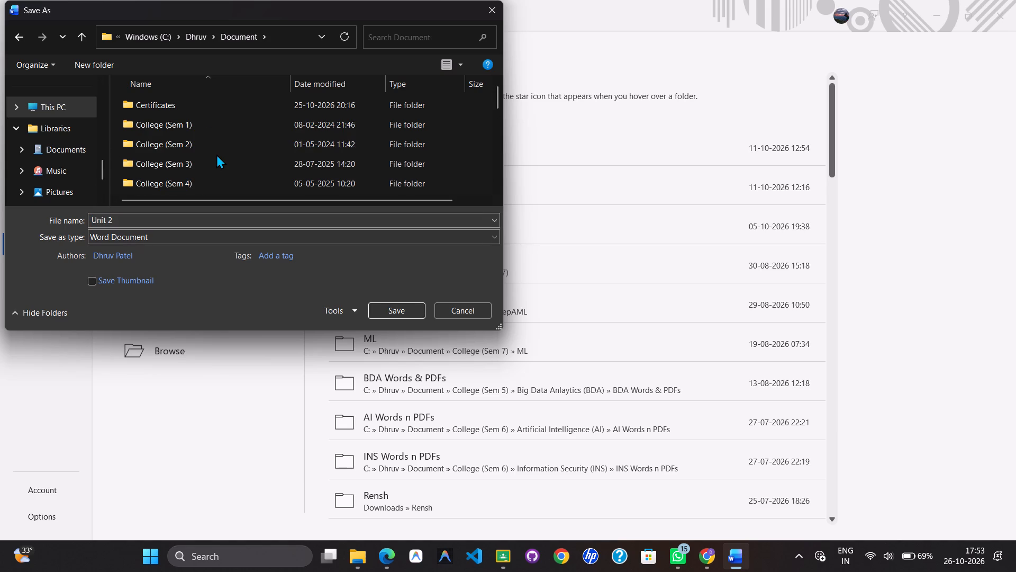
{"action": "scroll", "coordinate": [216, 154], "scroll_direction": "down", "scroll_amount": 1}
{"action": "double_click", "coordinate": [192, 130]}
{"action": "scroll", "coordinate": [192, 130], "scroll_direction": "down", "scroll_amount": 1}
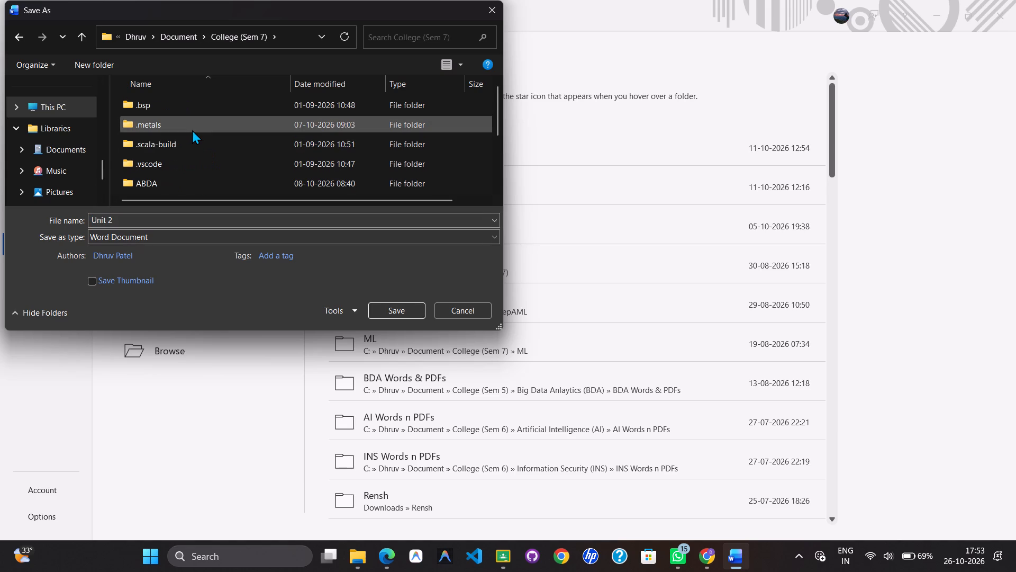
{"action": "scroll", "coordinate": [192, 130], "scroll_direction": "down", "scroll_amount": 1}
{"action": "double_click", "coordinate": [189, 147]}
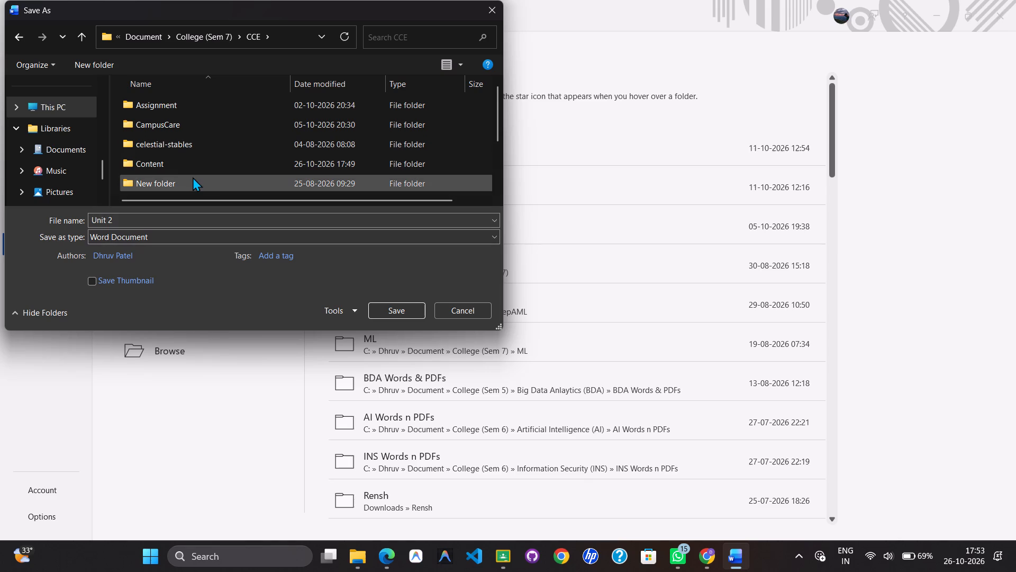
{"action": "double_click", "coordinate": [197, 162]}
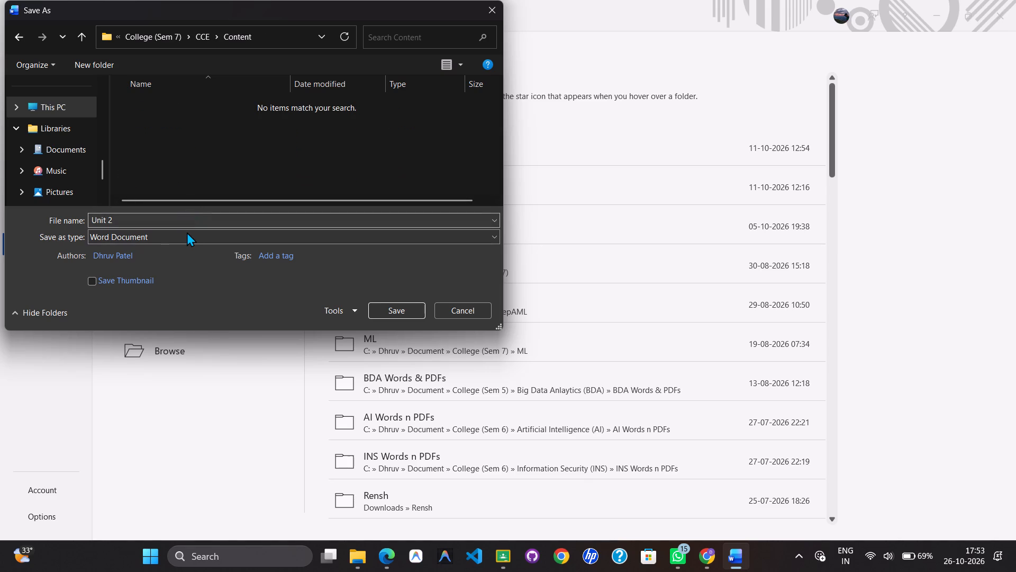
{"action": "left_click", "coordinate": [187, 238]}
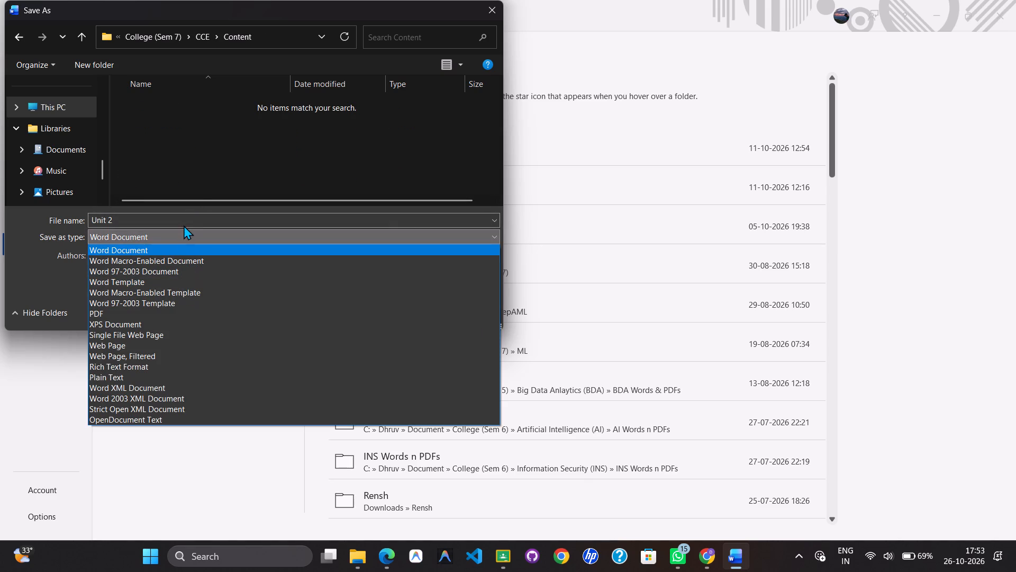
{"action": "left_click", "coordinate": [182, 232]}
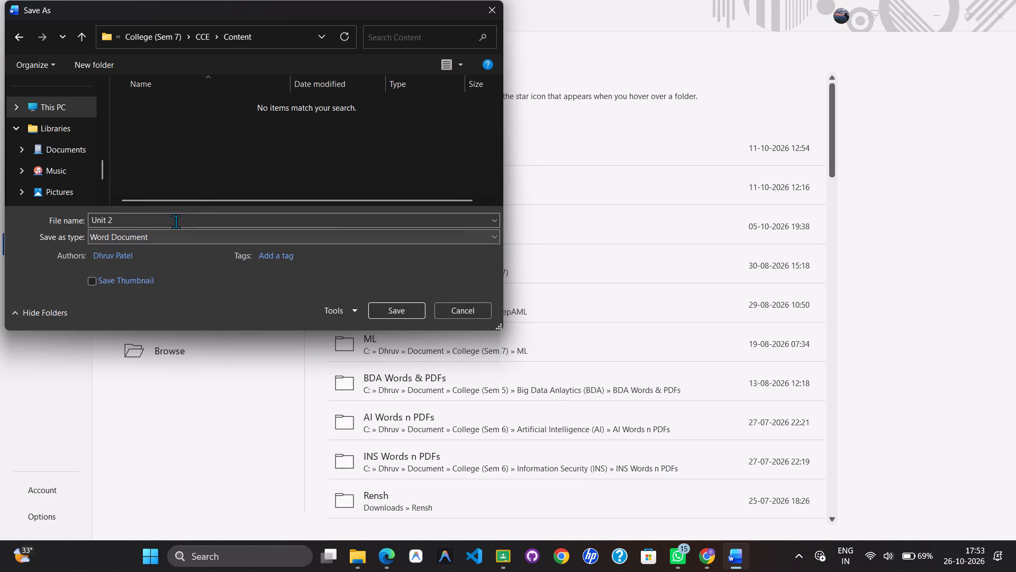
{"action": "left_click", "coordinate": [176, 221]}
{"action": "type", "text": "Unit_Links"}
{"action": "key", "text": "Return"}
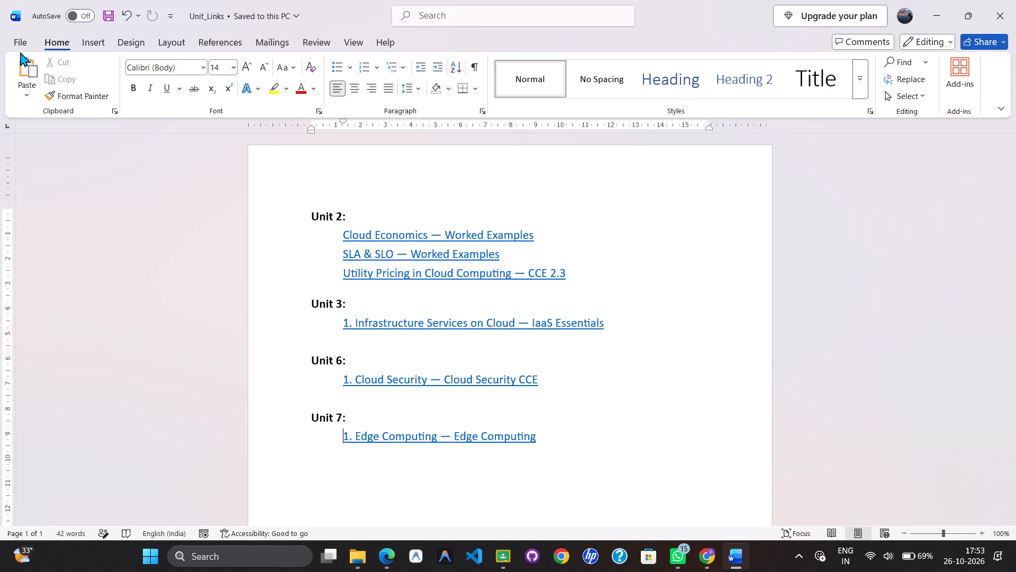
Save a PDF copy of Unit_Links in the same Content folder.
{"action": "left_click", "coordinate": [20, 52]}
{"action": "left_click", "coordinate": [16, 40]}
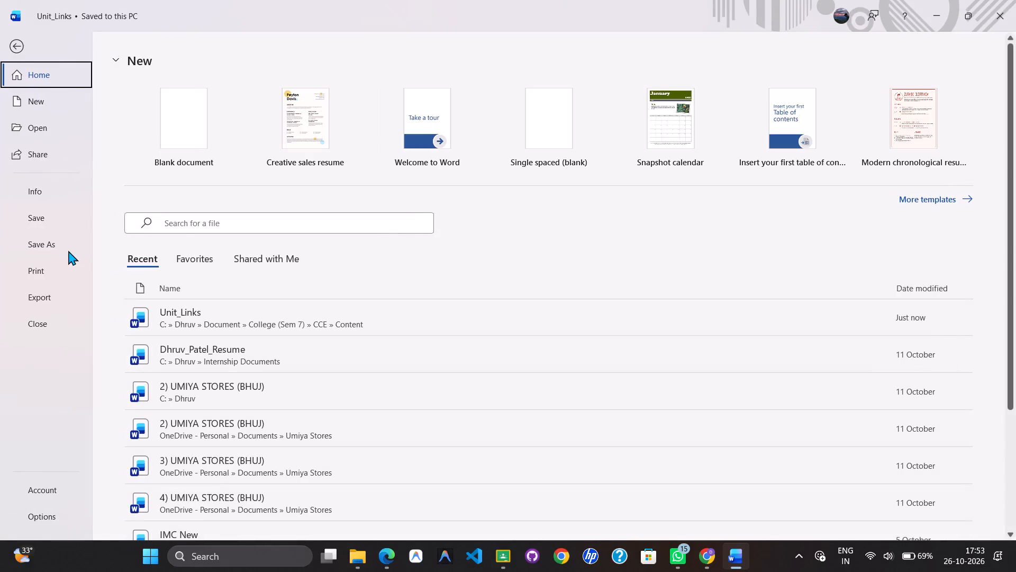
{"action": "left_click", "coordinate": [68, 251]}
{"action": "left_click", "coordinate": [484, 148]}
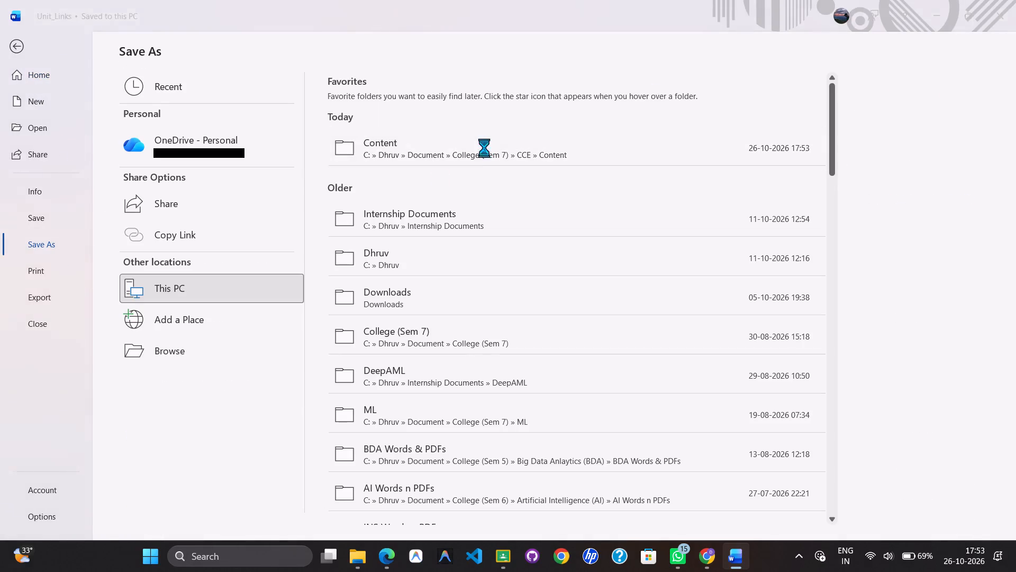
{"action": "left_click", "coordinate": [195, 235]}
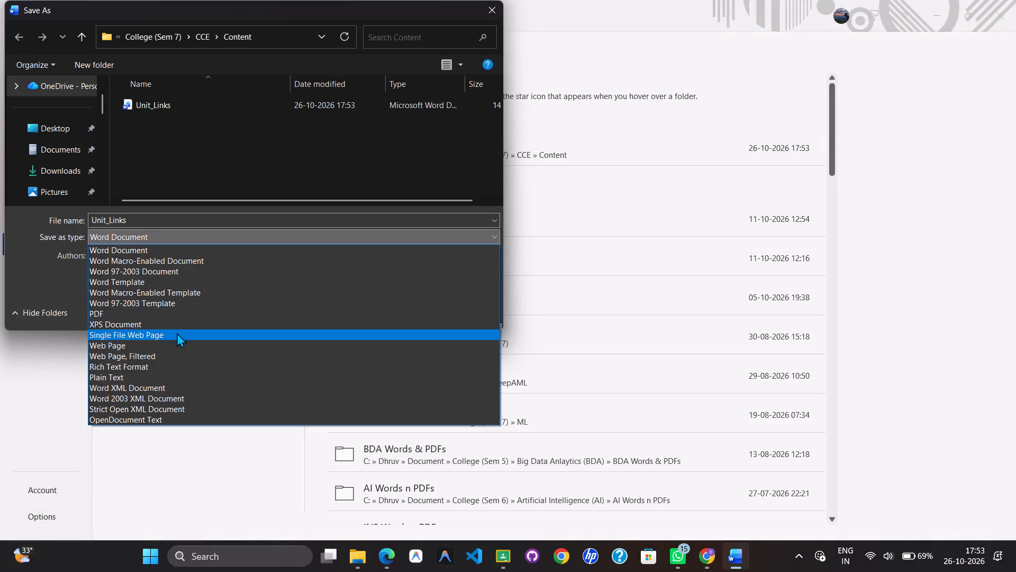
{"action": "left_click", "coordinate": [160, 315]}
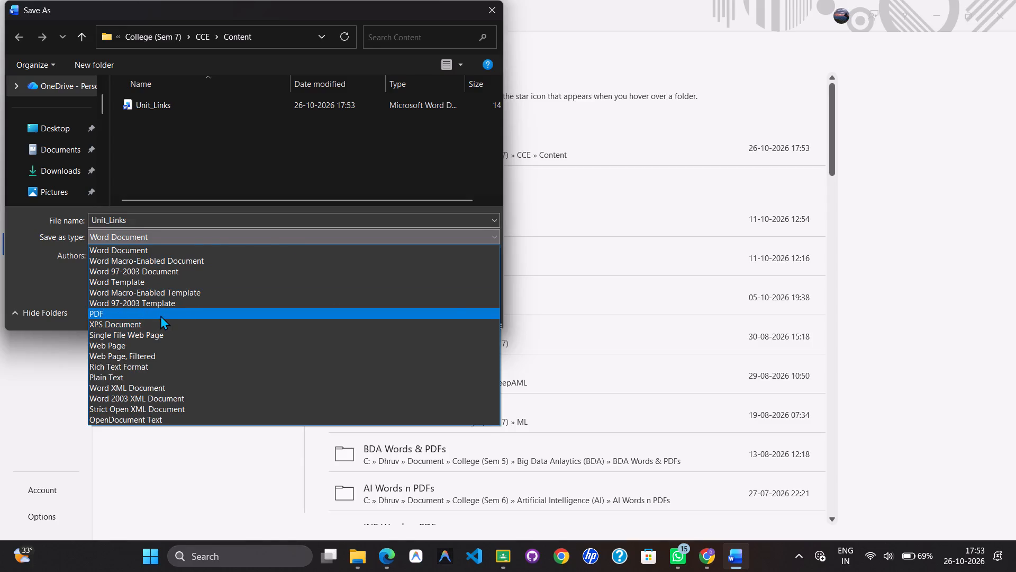
{"action": "left_click", "coordinate": [393, 346]}
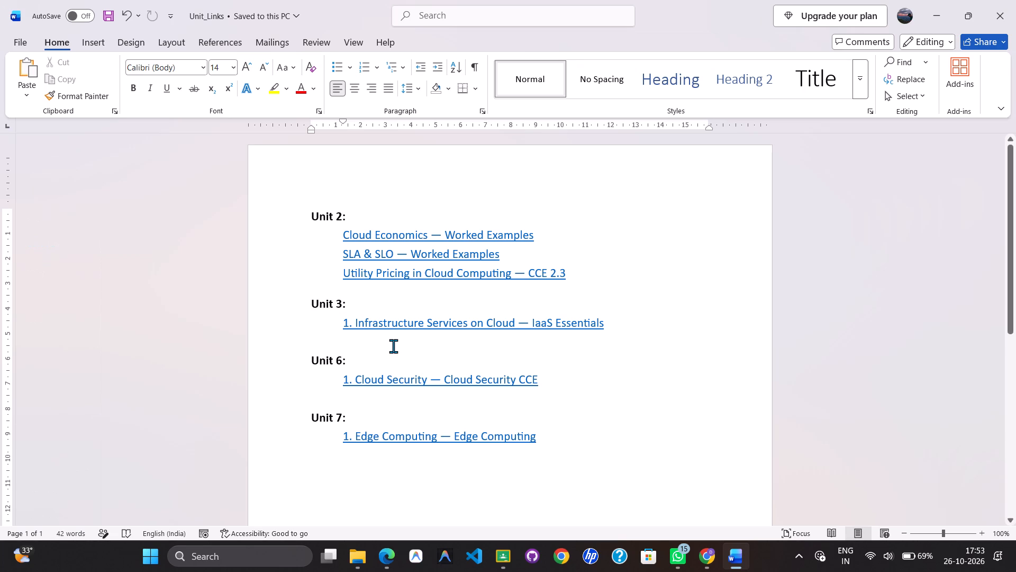
Close the Word document and dismiss the syllabus PDF preview in Classroom.
{"action": "left_click", "coordinate": [1015, 0]}
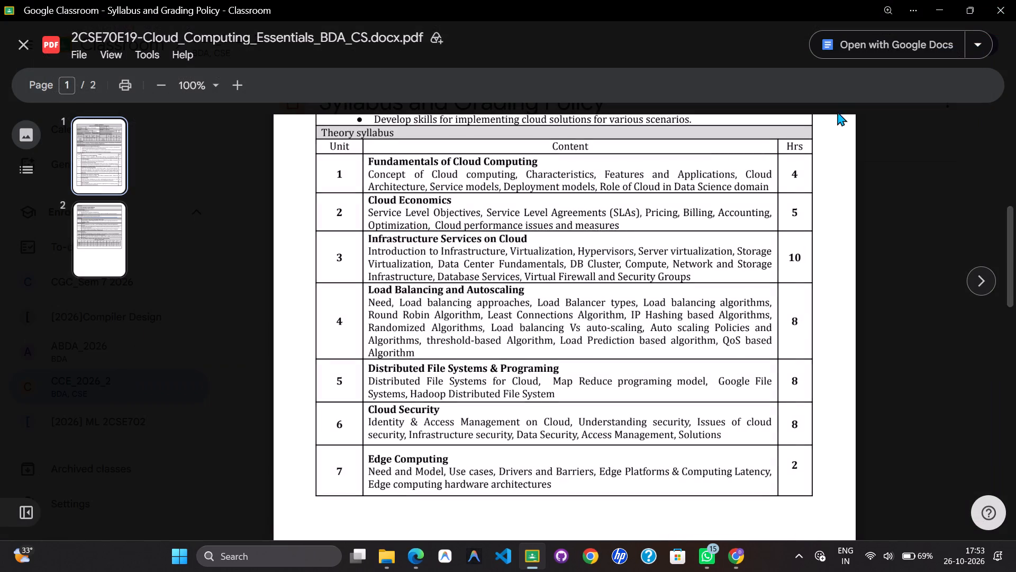
{"action": "key", "text": "Escape"}
In File Explorer, move the Unit_Links Word document from the Content folder up into the CCE folder.
{"action": "left_click", "coordinate": [389, 567]}
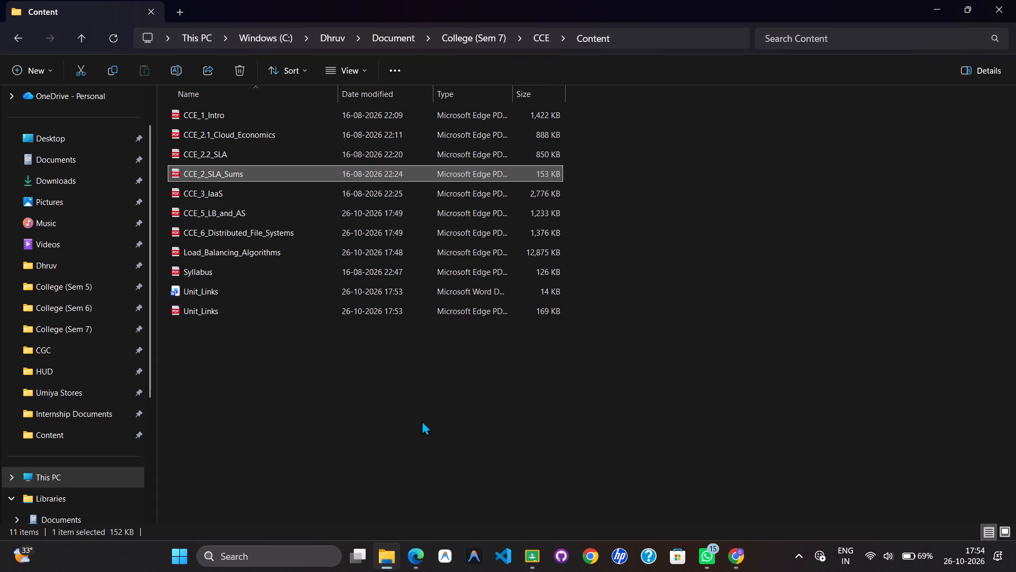
{"action": "left_click", "coordinate": [305, 415]}
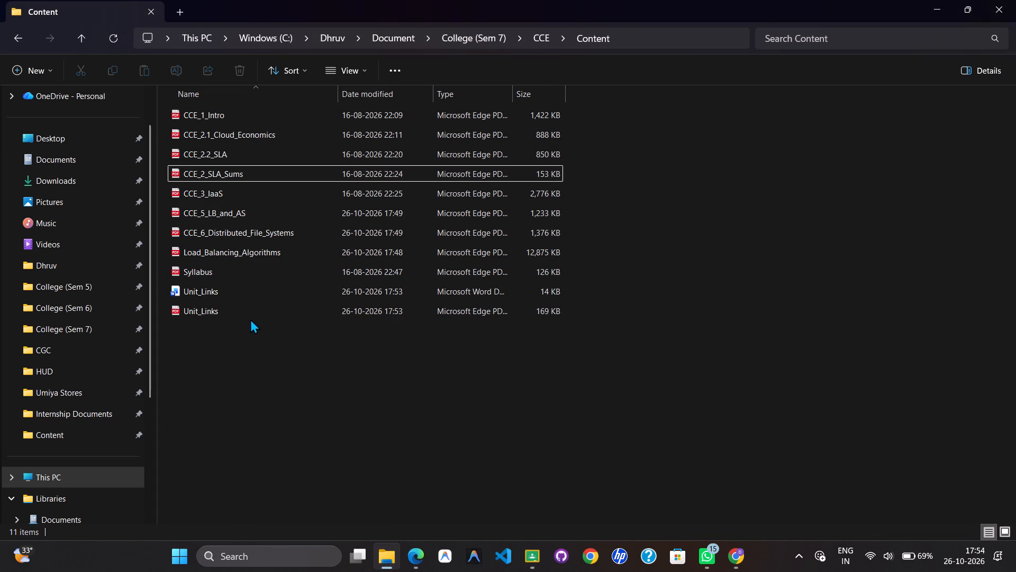
{"action": "left_click", "coordinate": [220, 290]}
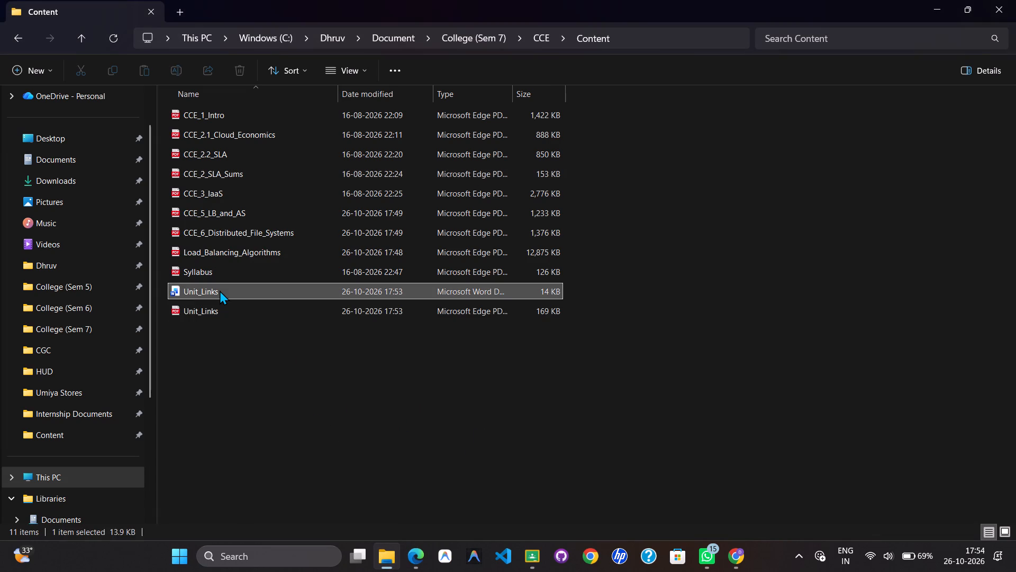
{"action": "key", "text": "ctrl+x"}
{"action": "key", "text": "BackSpace"}
{"action": "key", "text": "ctrl+v"}
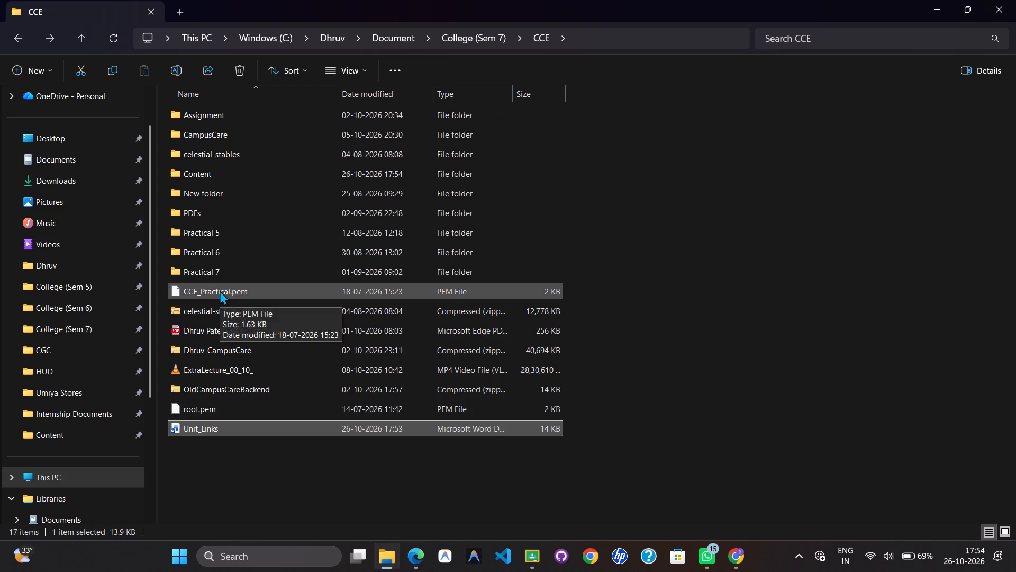
Reopen the Content folder and look over the files in it.
{"action": "key", "text": "Up"}
{"action": "key", "text": "Up"}
{"action": "key", "text": "Up"}
{"action": "key", "text": "Up"}
{"action": "key", "text": "Up"}
{"action": "key", "text": "Up"}
{"action": "key", "text": "Up"}
{"action": "key", "text": "Up"}
{"action": "key", "text": "Up"}
{"action": "key", "text": "Up"}
{"action": "key", "text": "Up"}
{"action": "key", "text": "Up"}
{"action": "key", "text": "Up"}
{"action": "key", "text": "Up"}
{"action": "key", "text": "Up"}
{"action": "key", "text": "Up"}
{"action": "key", "text": "Up"}
{"action": "key", "text": "Up"}
{"action": "key", "text": "Up"}
{"action": "key", "text": "Up"}
{"action": "key", "text": "Up"}
{"action": "key", "text": "Up"}
{"action": "key", "text": "Up"}
{"action": "key", "text": "Up"}
{"action": "key", "text": "Up"}
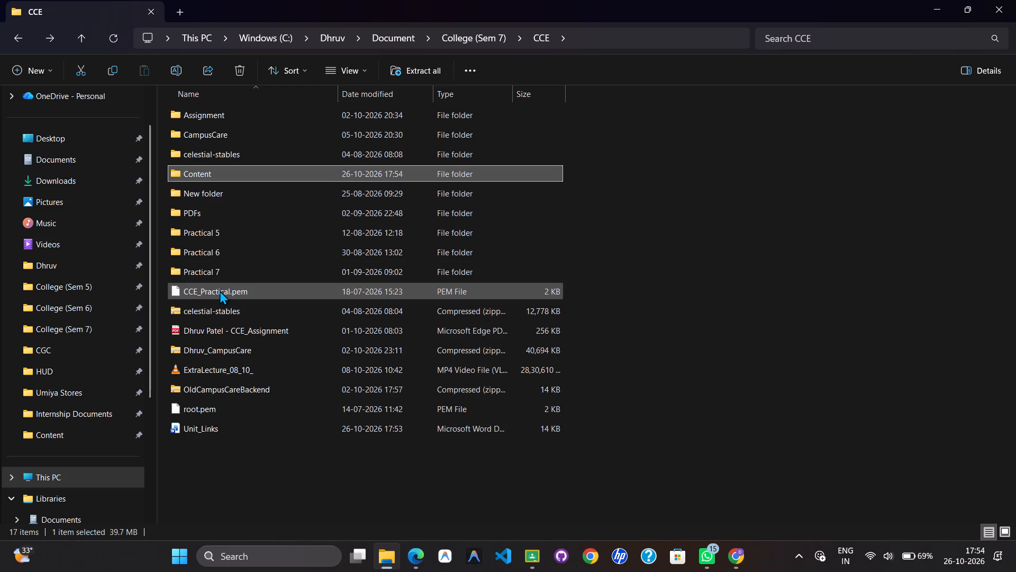
{"action": "key", "text": "Return"}
{"action": "left_click_drag", "start_coordinate": [263, 409], "coordinate": [275, 437]}
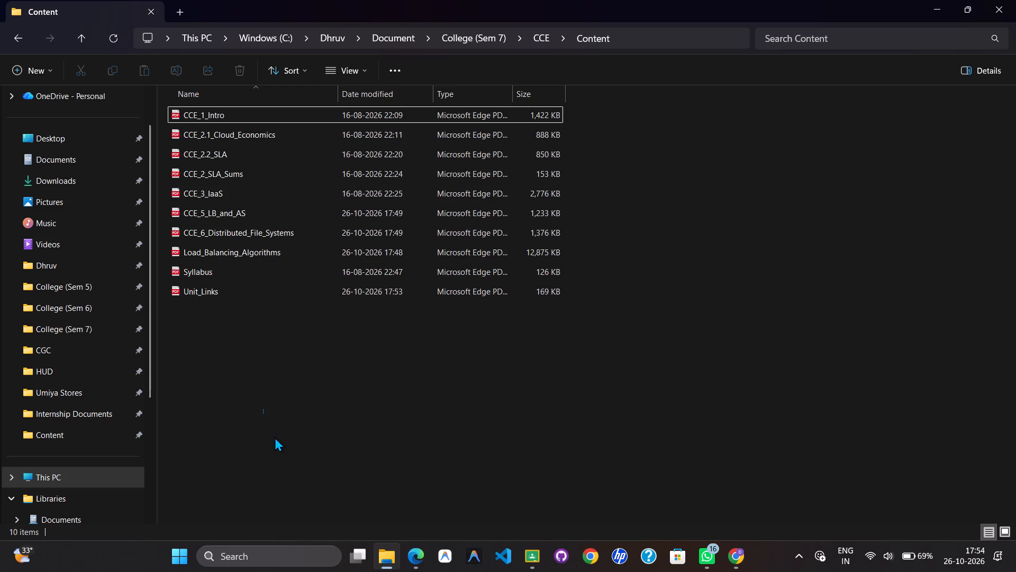
{"action": "left_click_drag", "start_coordinate": [275, 437], "coordinate": [417, 506]}
{"action": "left_click", "coordinate": [677, 290]}
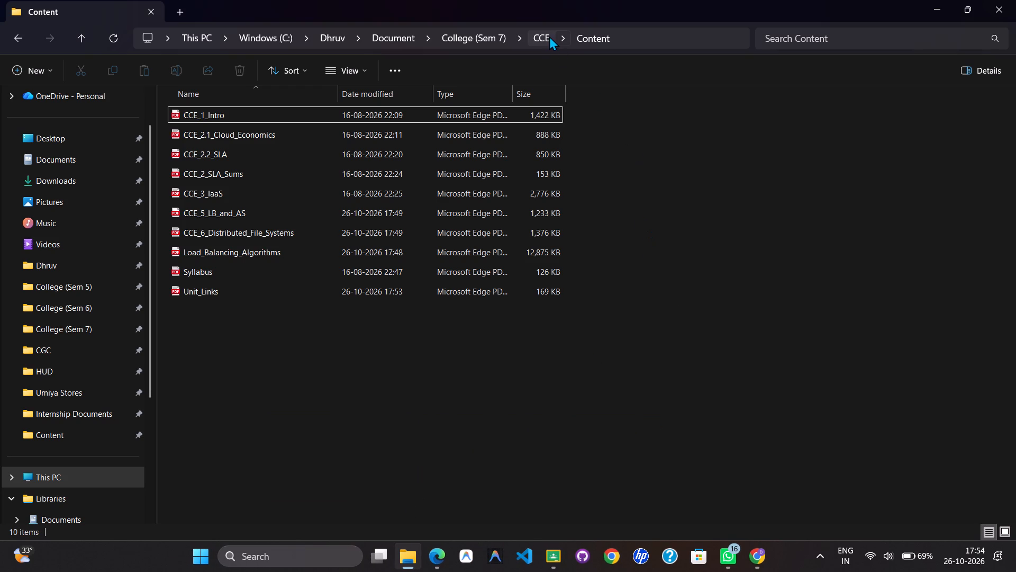
Compress the Content folder inside CCE into a ZIP file named CCE_Content.
{"action": "left_click", "coordinate": [536, 43]}
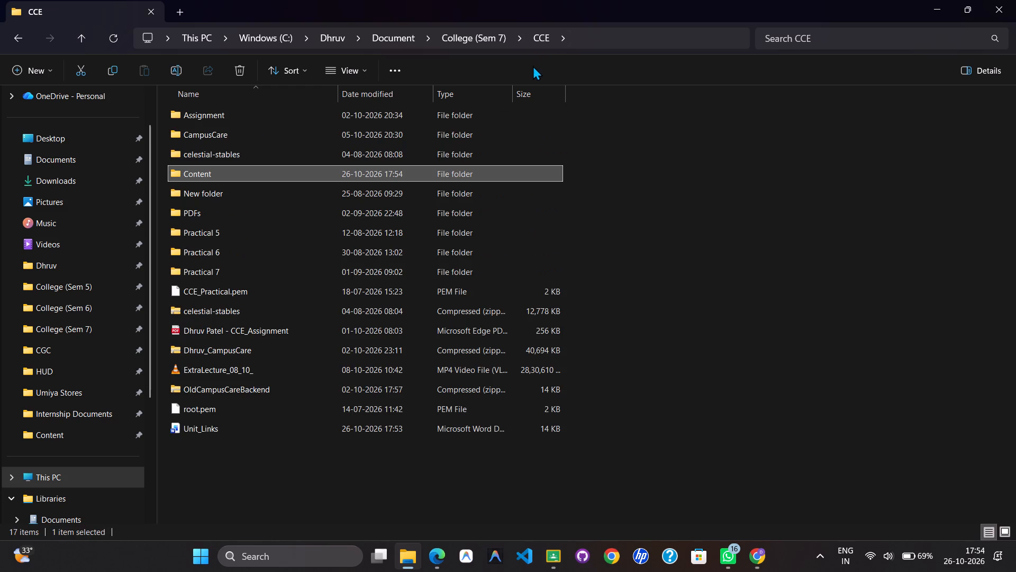
{"action": "right_click", "coordinate": [385, 177]}
{"action": "left_click", "coordinate": [705, 189]}
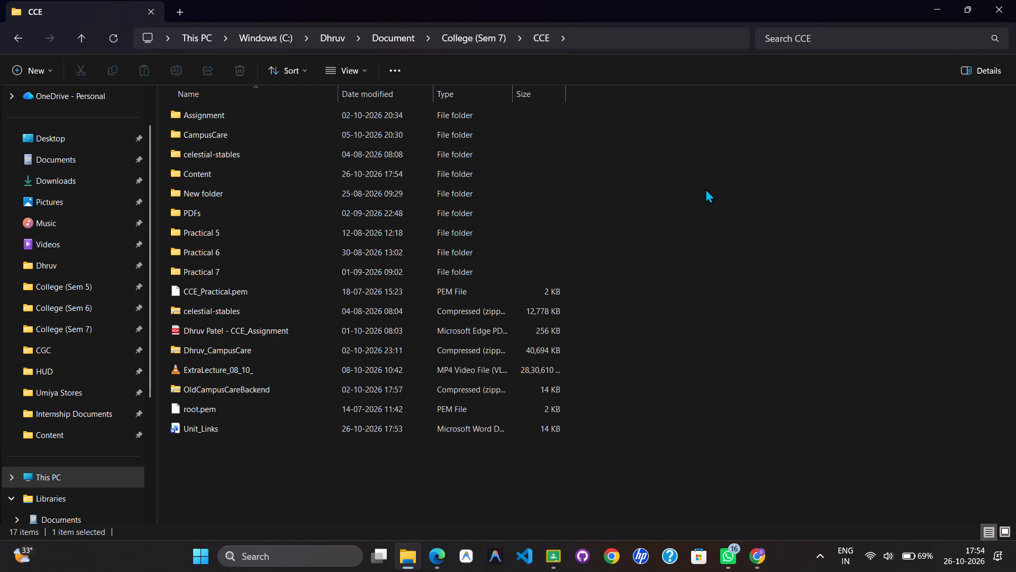
{"action": "left_click", "coordinate": [510, 173]}
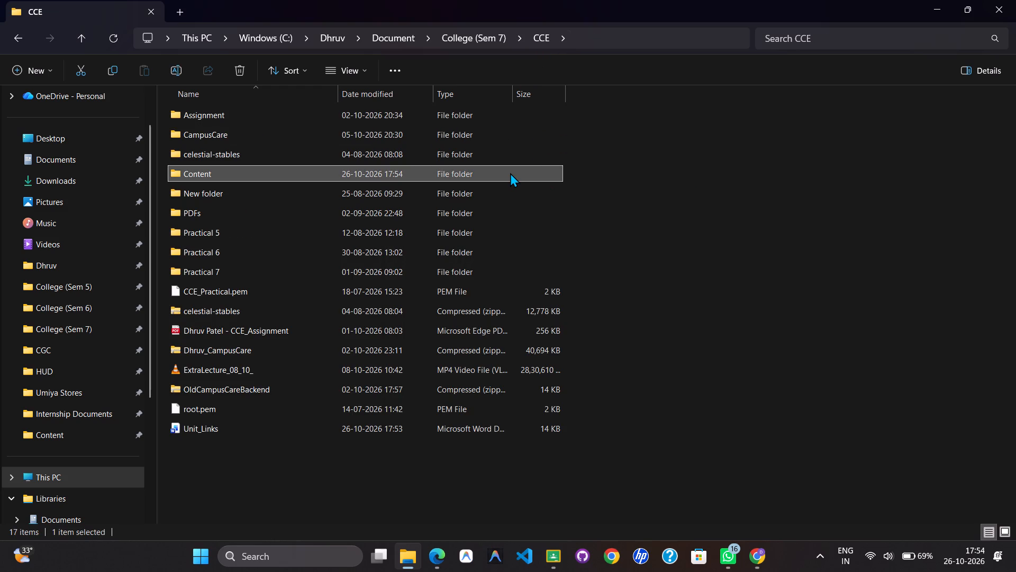
{"action": "right_click", "coordinate": [510, 173]}
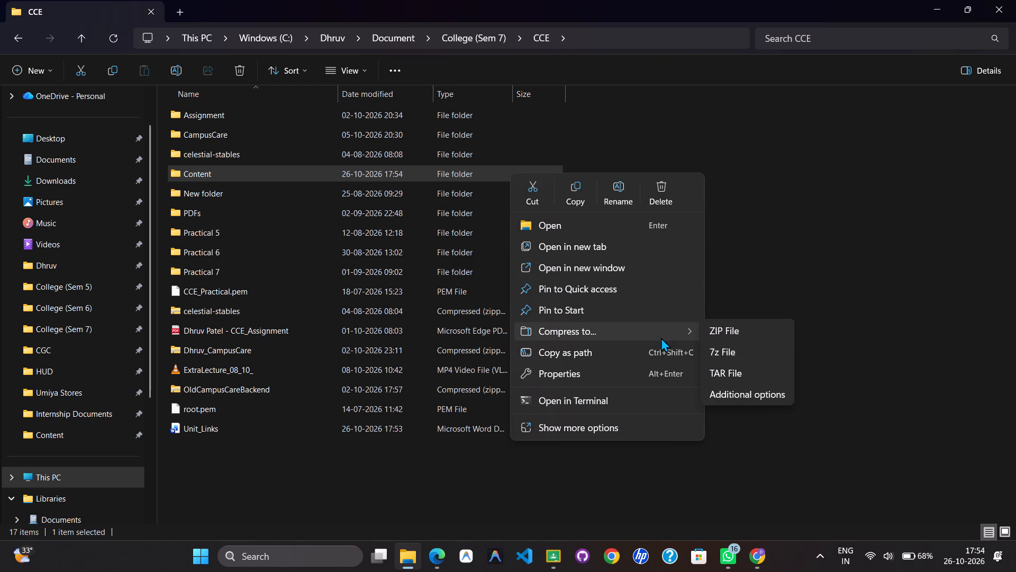
{"action": "left_click", "coordinate": [716, 340]}
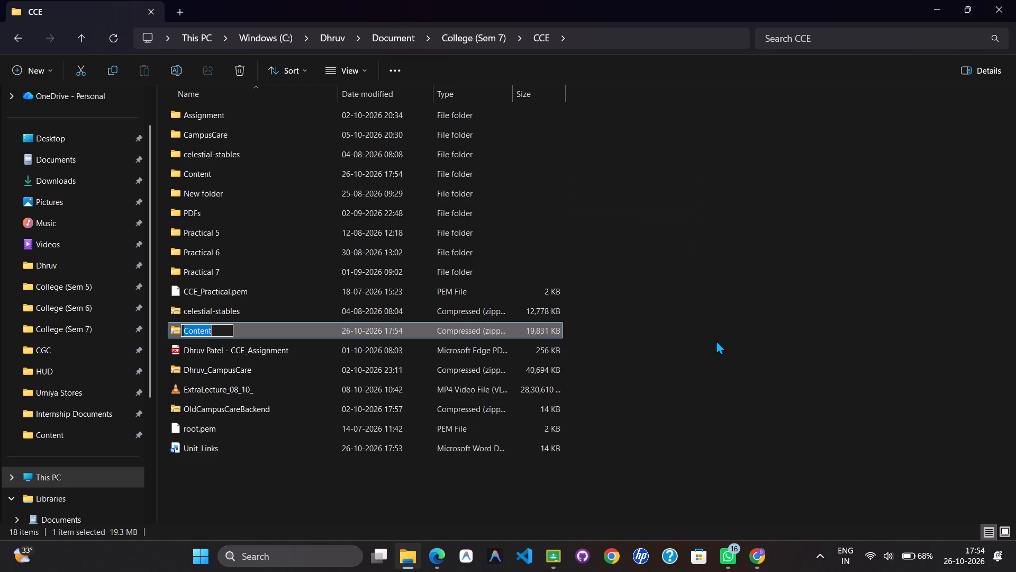
{"action": "key", "text": "Left"}
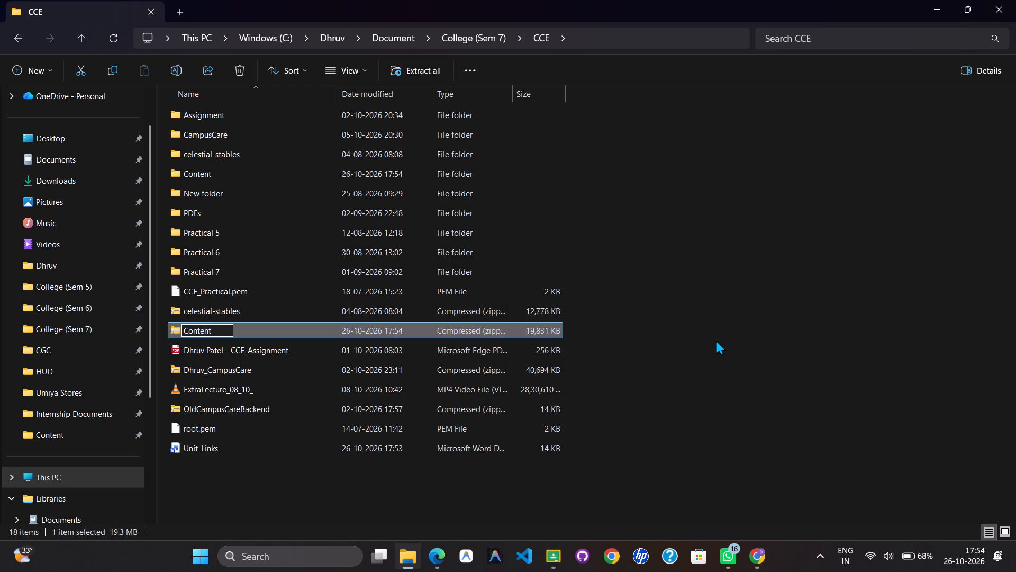
{"action": "type", "text": "CCE_"}
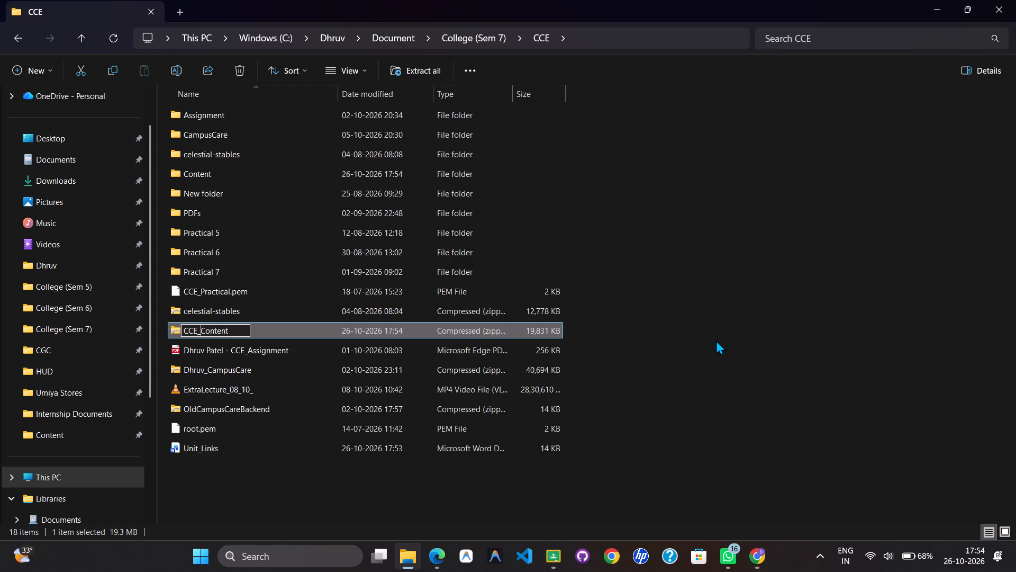
{"action": "key", "text": "Return"}
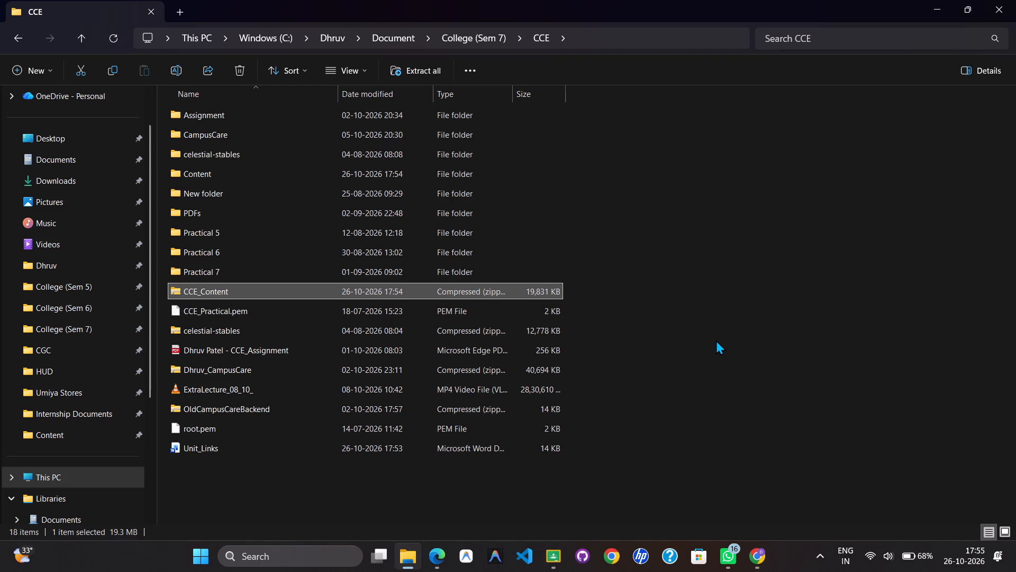
{"action": "left_click", "coordinate": [716, 340]}
Go up to the College (Sem 7) folder.
{"action": "key", "text": "BackSpace"}
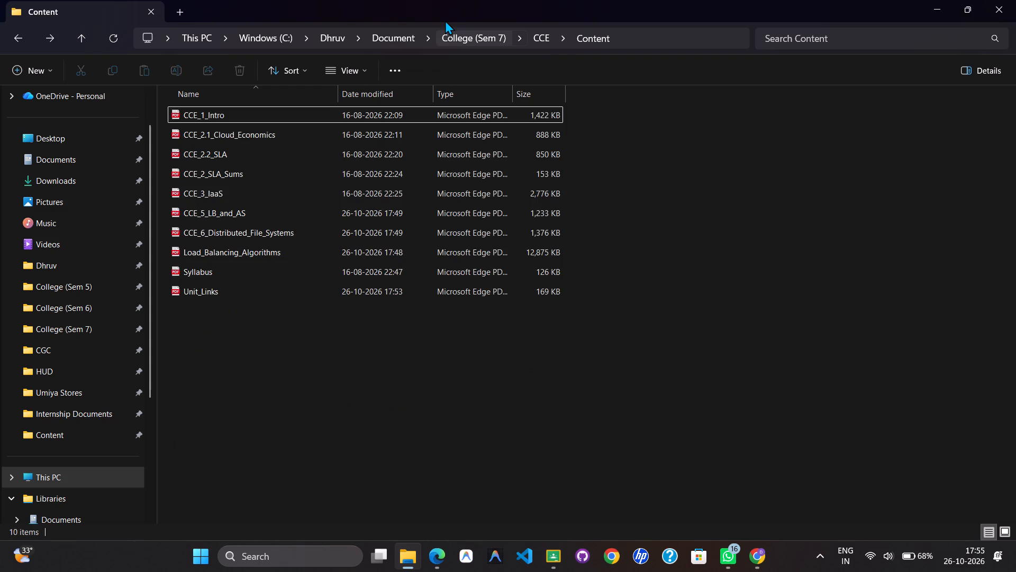
{"action": "left_click", "coordinate": [460, 37]}
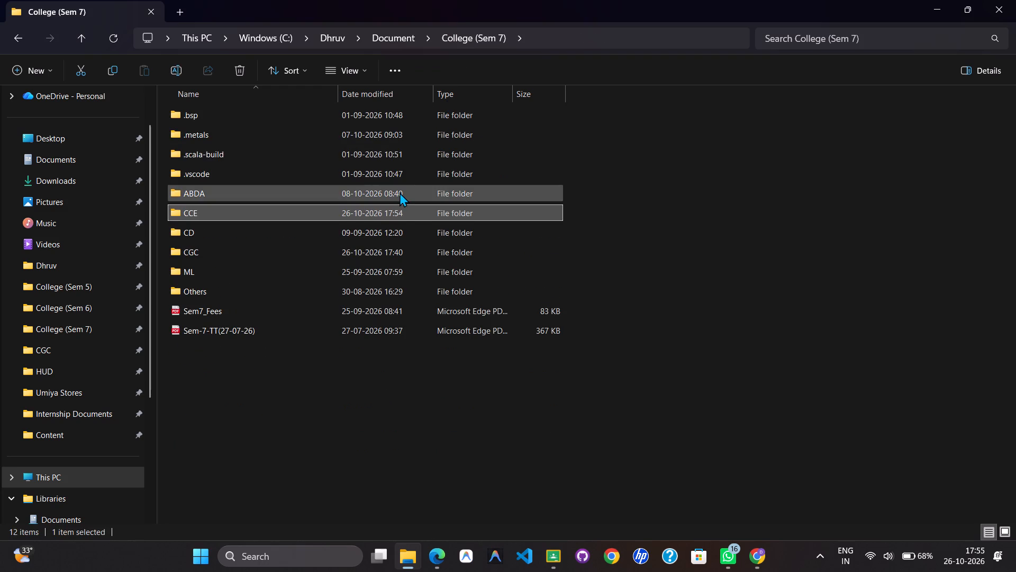
Open the ABDA folder and check the contents of its PDFs subfolder.
{"action": "double_click", "coordinate": [400, 192]}
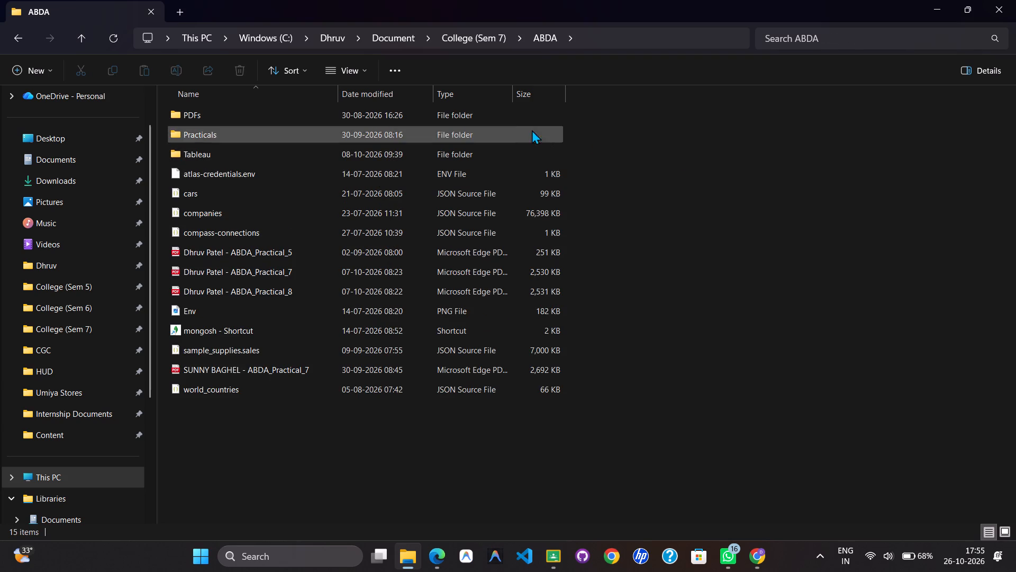
{"action": "double_click", "coordinate": [508, 115]}
{"action": "left_click", "coordinate": [514, 226]}
{"action": "key", "text": "BackSpace"}
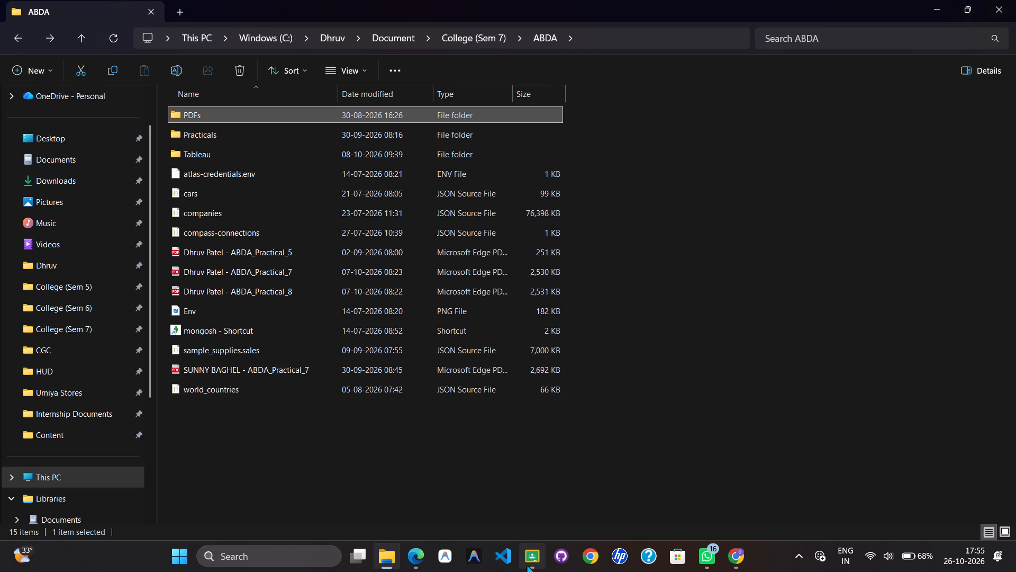
{"action": "left_click", "coordinate": [530, 516]}
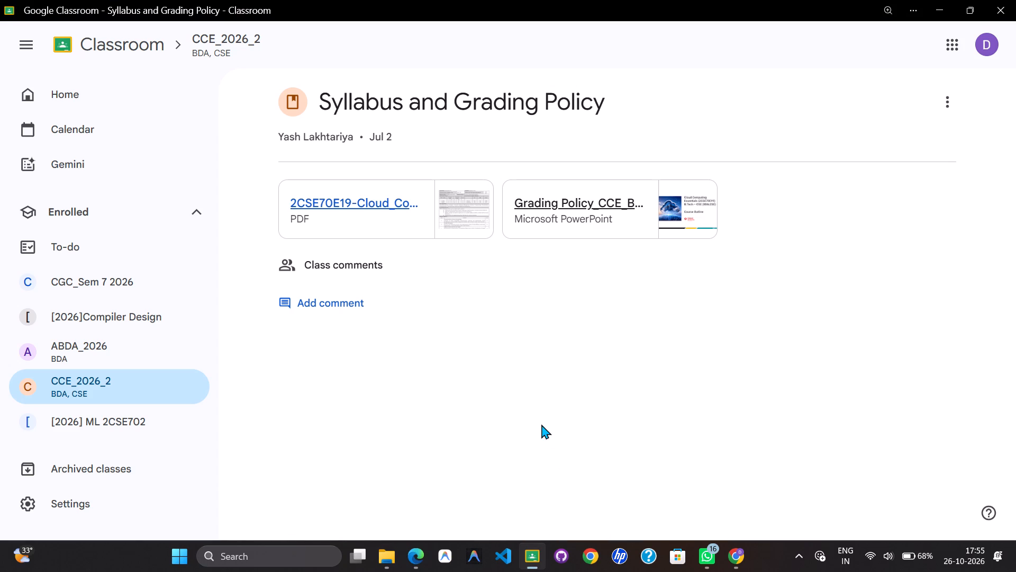
{"action": "left_click", "coordinate": [51, 352]}
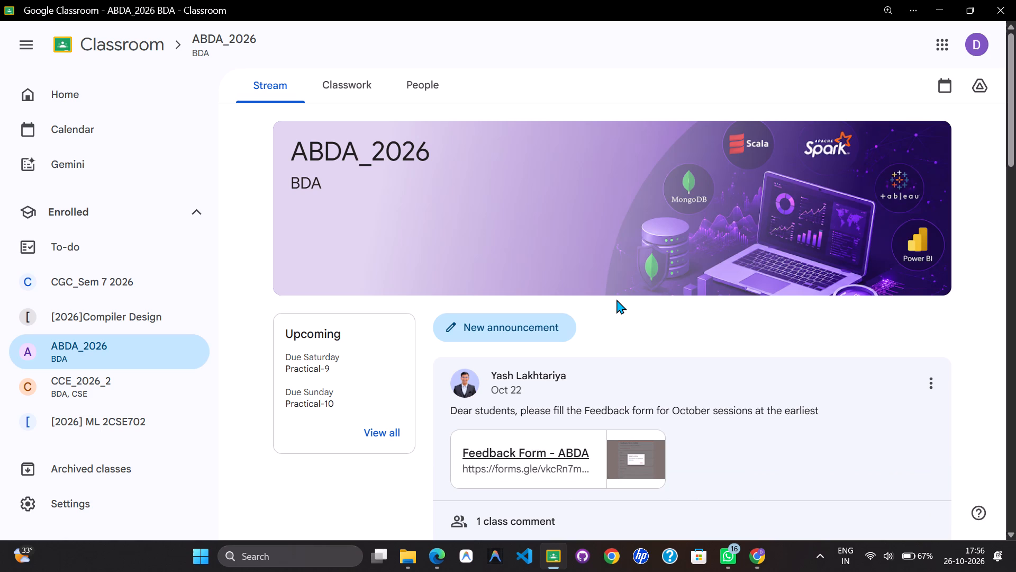
{"action": "scroll", "coordinate": [616, 299], "scroll_direction": "down", "scroll_amount": 17}
{"action": "scroll", "coordinate": [616, 299], "scroll_direction": "down", "scroll_amount": 10}
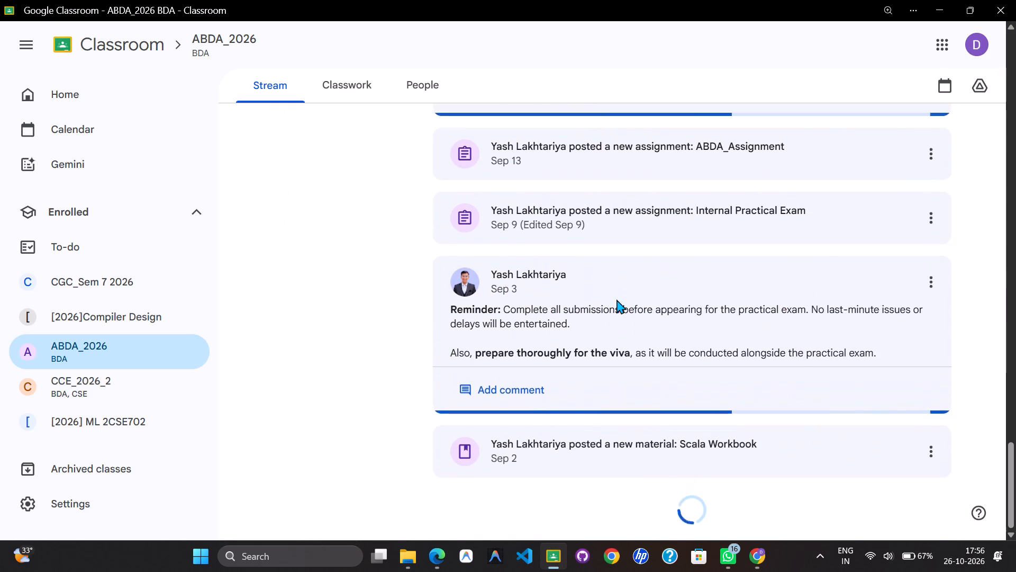
{"action": "scroll", "coordinate": [616, 299], "scroll_direction": "down", "scroll_amount": 2}
{"action": "scroll", "coordinate": [616, 299], "scroll_direction": "up", "scroll_amount": 1}
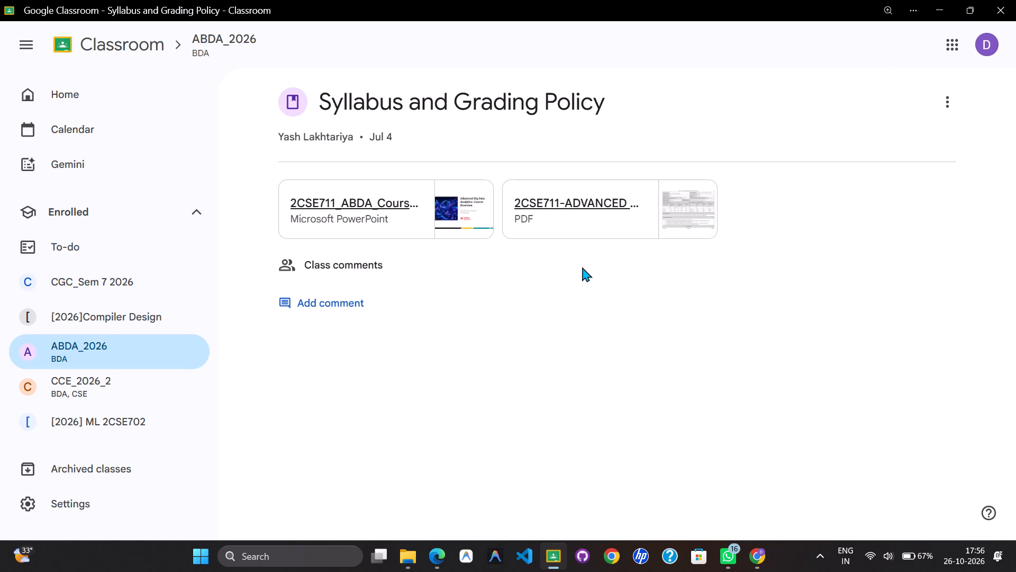
Open the attached 2CSE711-ADVANCED BIG DATA ANALYTICS PDF in its own Edge browser tab.
{"action": "left_click", "coordinate": [568, 211]}
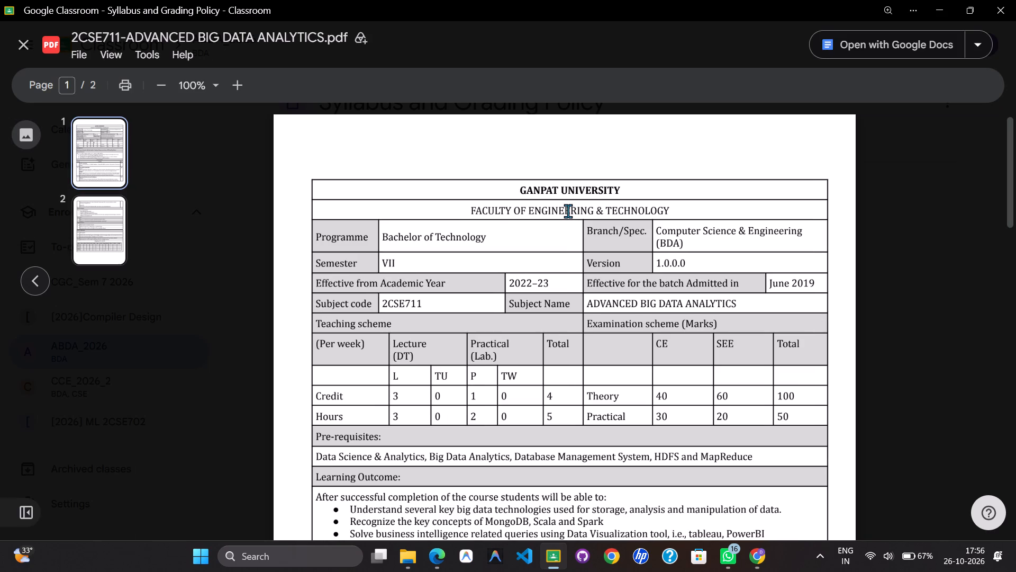
{"action": "left_click", "coordinate": [85, 61]}
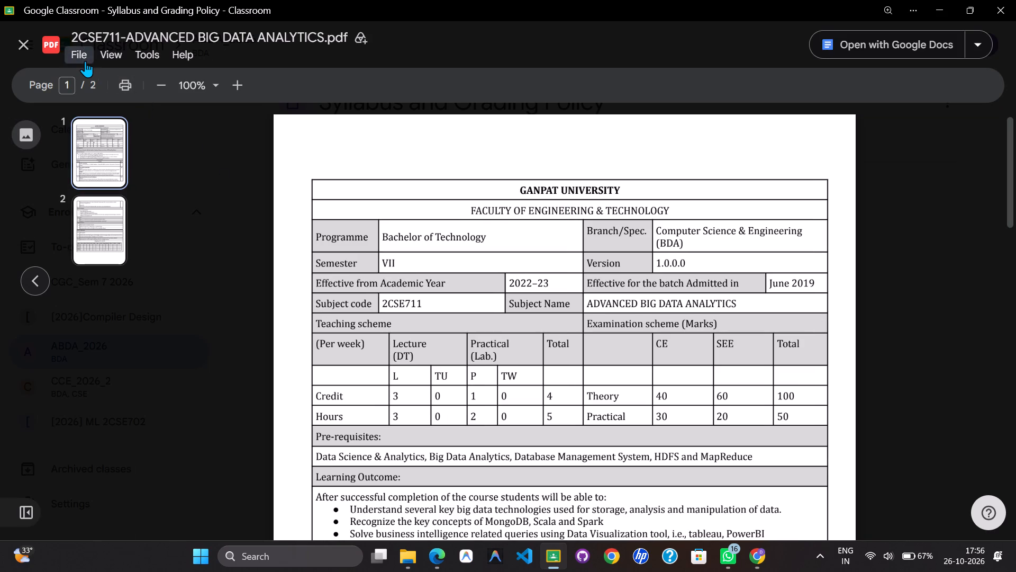
{"action": "left_click", "coordinate": [337, 85]}
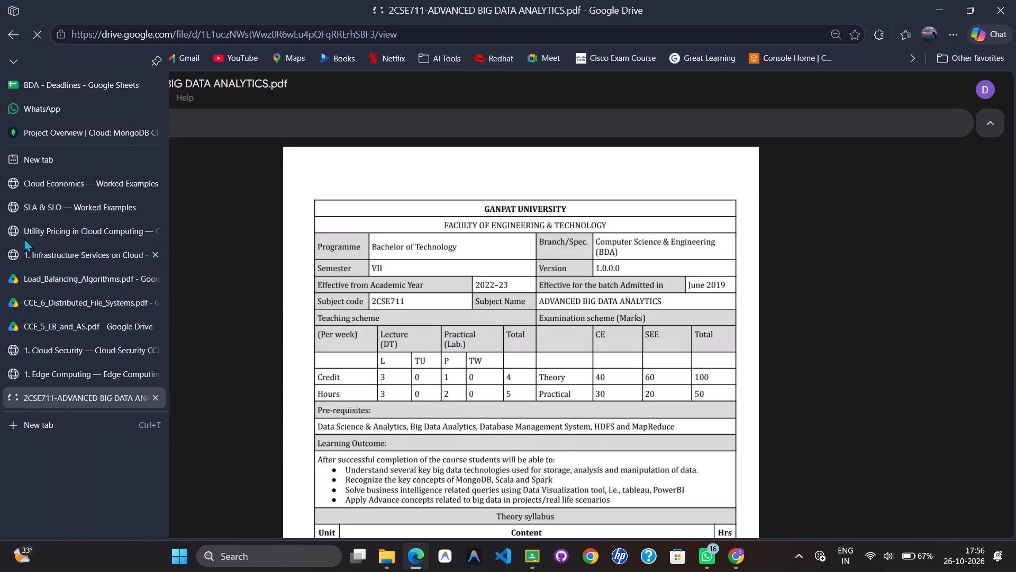
Close the Cloud Computing Essentials tabs from Cloud Economics through Edge Computing, keeping the Advanced Big Data Analytics PDF open.
{"action": "left_click", "coordinate": [94, 189]}
{"action": "key", "text": "ctrl+w"}
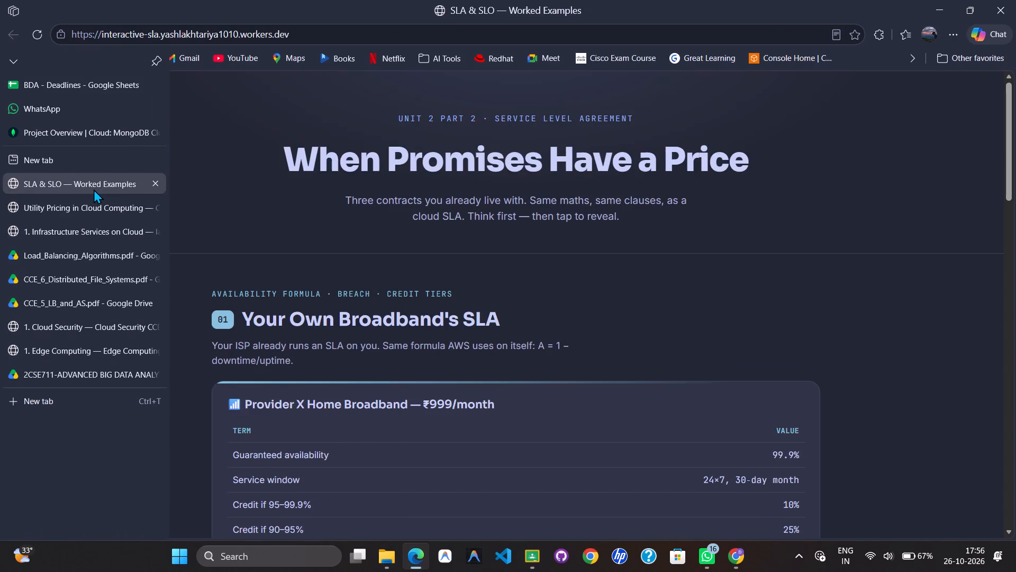
{"action": "key", "text": "ctrl+w"}
{"action": "key", "text": "ctrl+w"}
{"action": "key", "text": "ctrl+w"}
{"action": "key", "text": "ctrl+w"}
{"action": "key", "text": "ctrl+w"}
{"action": "key", "text": "ctrl+w"}
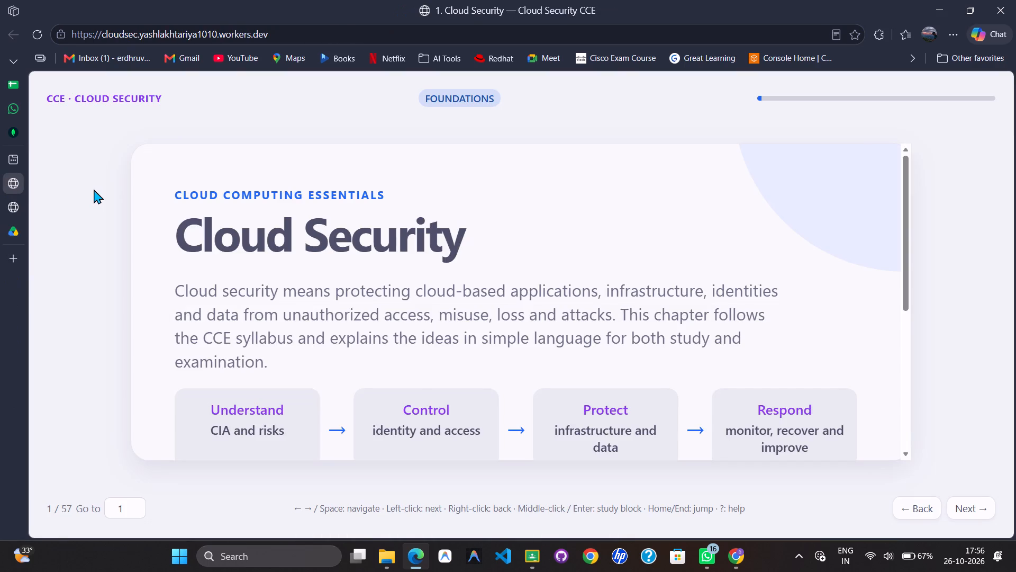
{"action": "key", "text": "ctrl+w"}
{"action": "key", "text": "ctrl+w"}
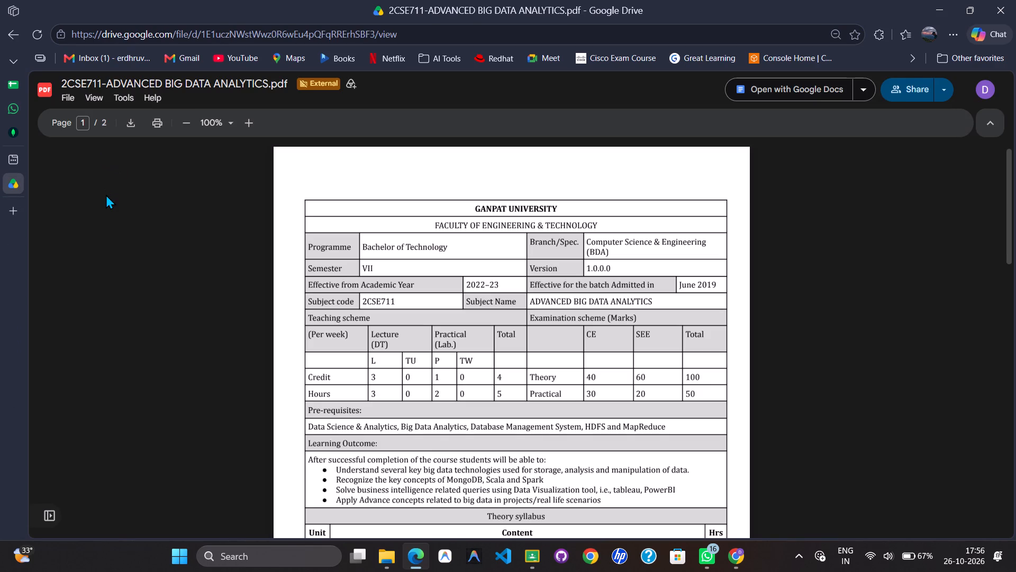
Download the syllabus PDF with Save As and create a Content folder inside College (Sem 7) > ABDA as its destination.
{"action": "key", "text": "ctrl+d"}
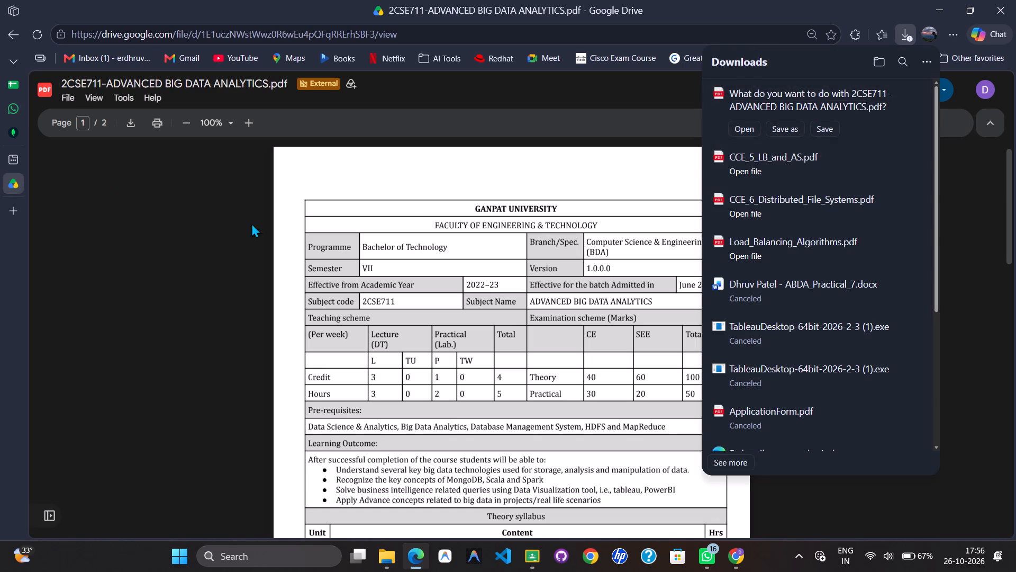
{"action": "left_click", "coordinate": [790, 136]}
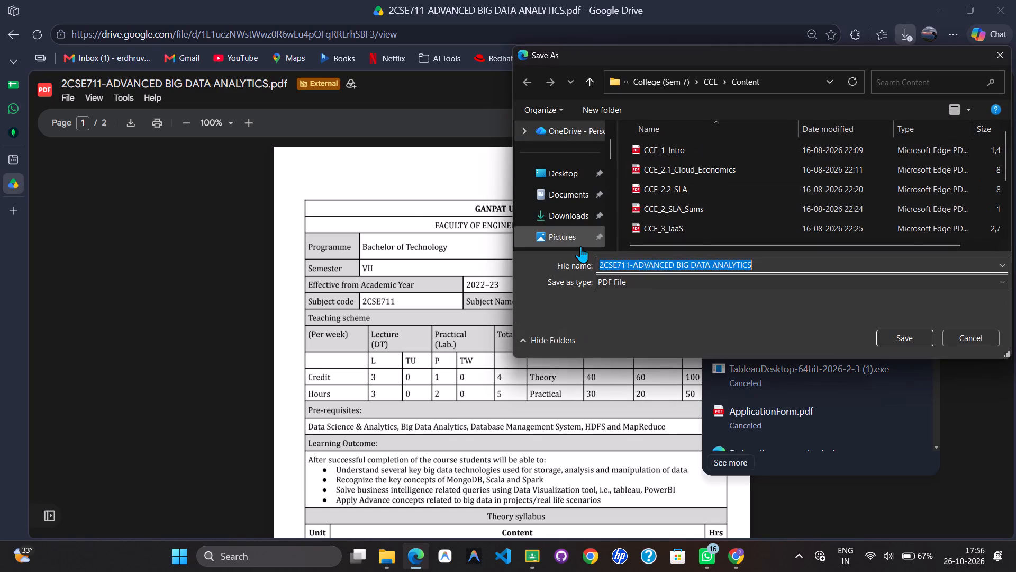
{"action": "left_click", "coordinate": [665, 88]}
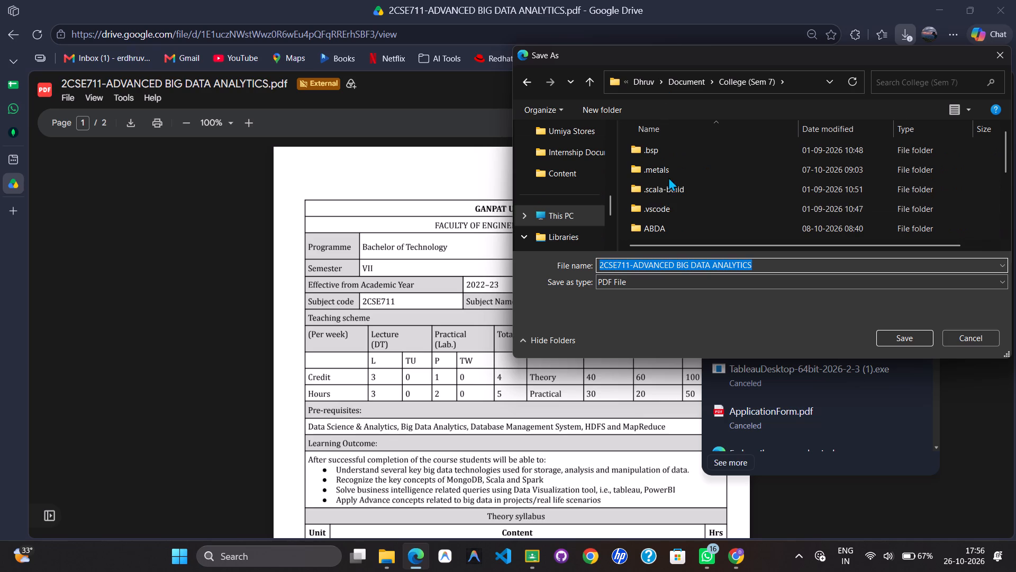
{"action": "double_click", "coordinate": [693, 221]}
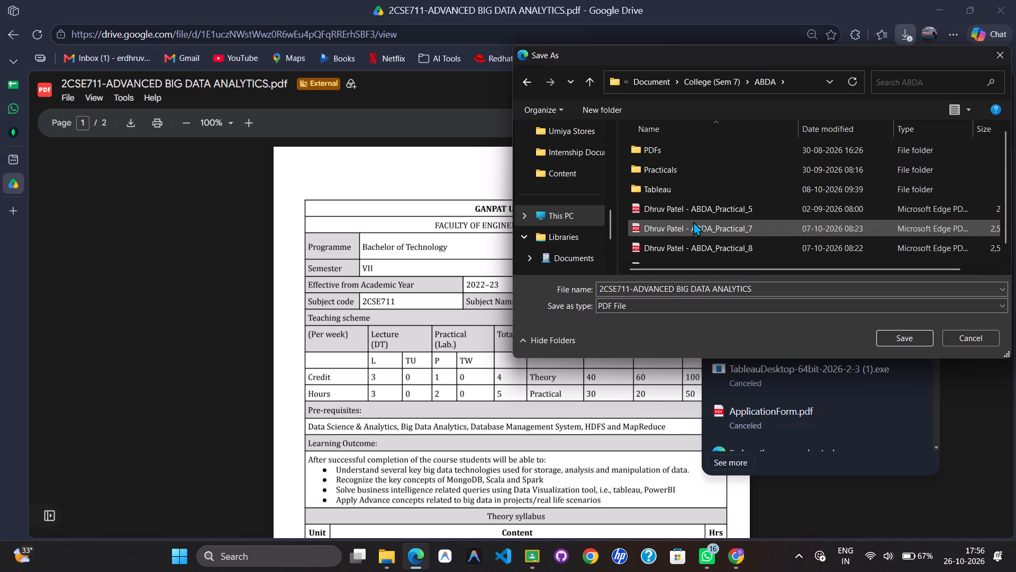
{"action": "scroll", "coordinate": [693, 221], "scroll_direction": "down", "scroll_amount": 2}
{"action": "scroll", "coordinate": [693, 221], "scroll_direction": "up", "scroll_amount": 1}
{"action": "left_click", "coordinate": [609, 113]}
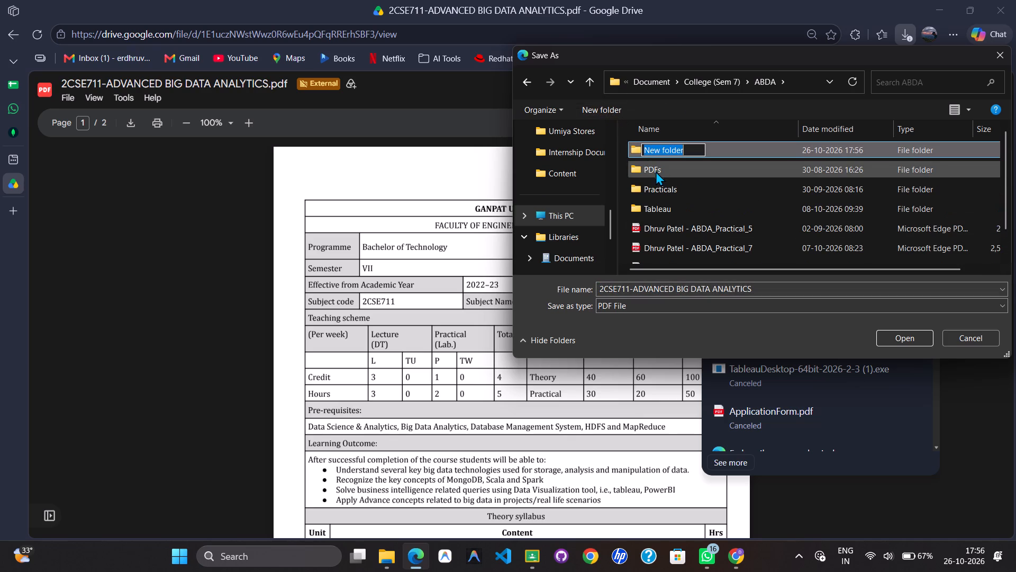
{"action": "type", "text": "Content"}
{"action": "key", "text": "Return"}
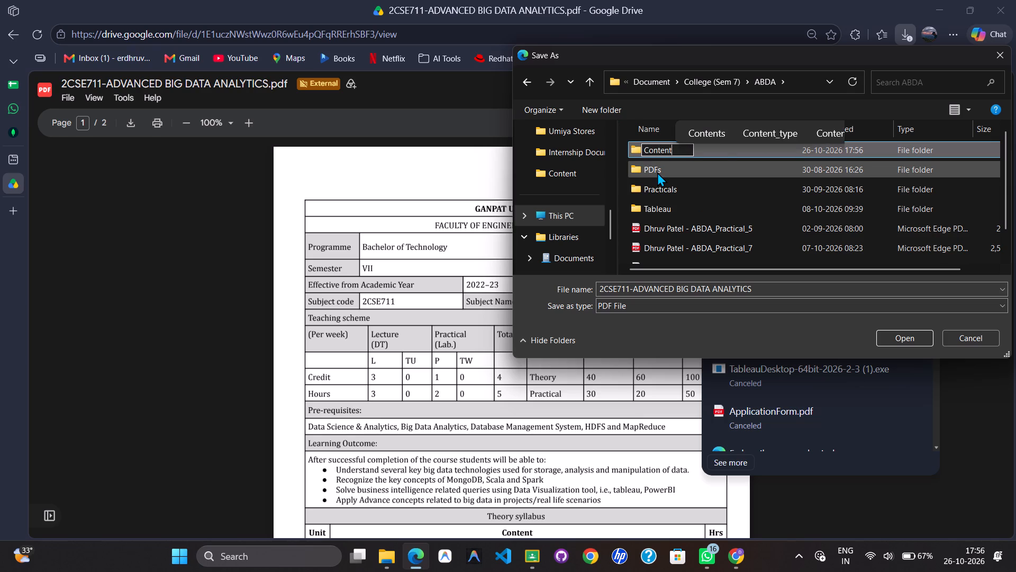
{"action": "key", "text": "Return"}
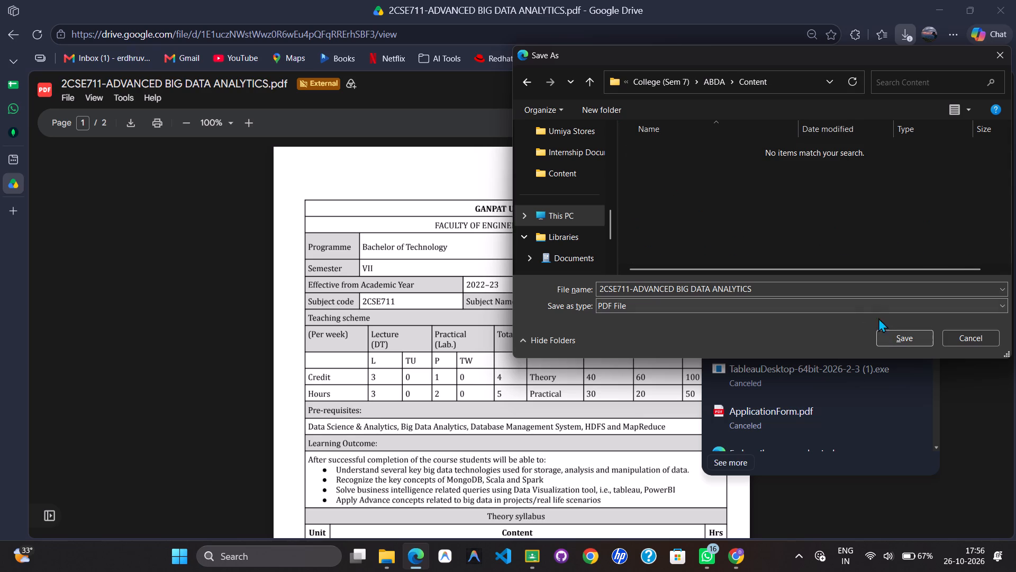
Prefix the file name with Syllabus_ and save the 2CSE711-ADVANCED BIG DATA ANALYTICS PDF in ABDA's Content folder.
{"action": "left_click", "coordinate": [832, 291]}
{"action": "key", "text": "Left"}
{"action": "type", "text": "Syllabus_"}
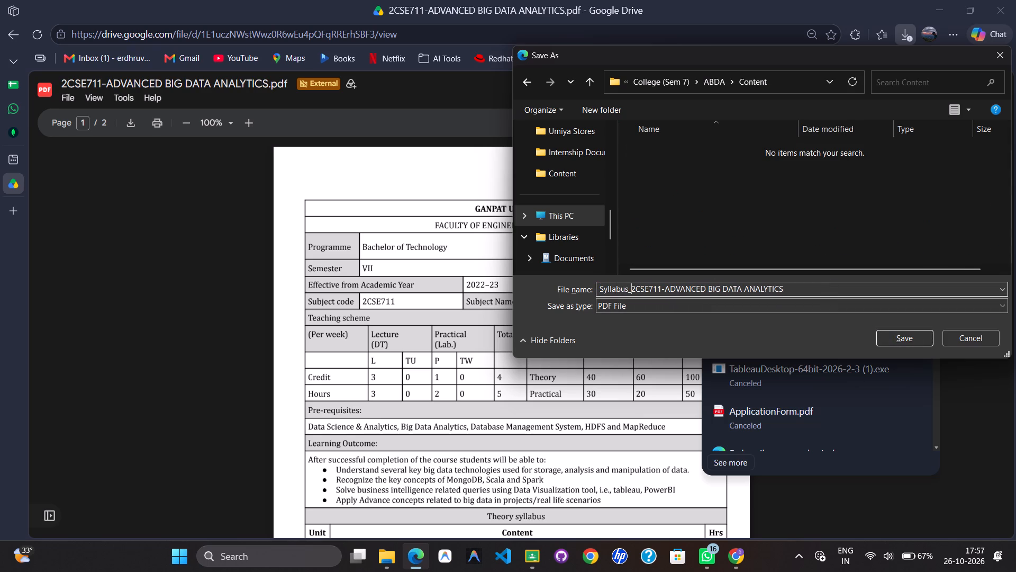
{"action": "key", "text": "Return"}
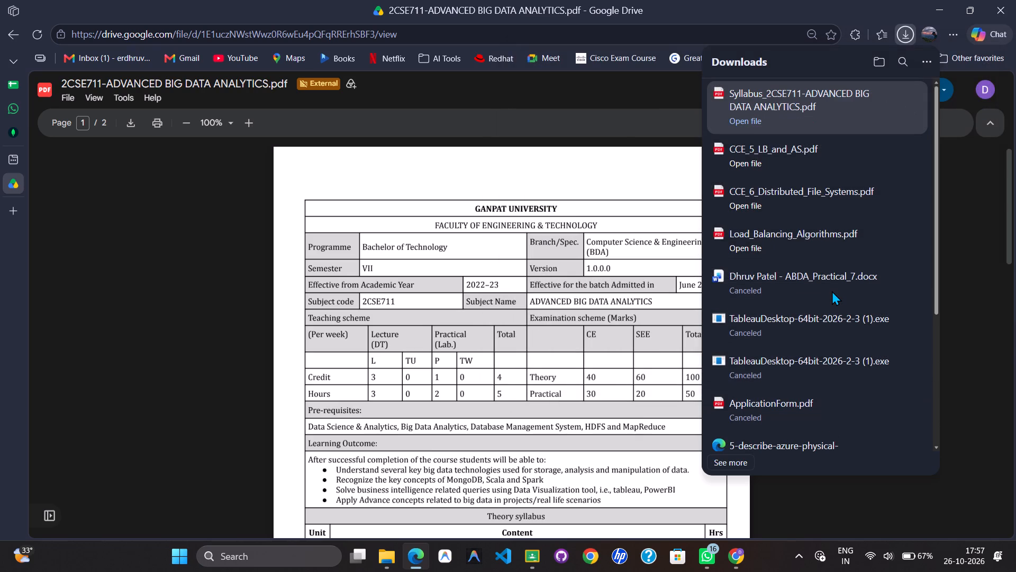
{"action": "left_click", "coordinate": [643, 442]}
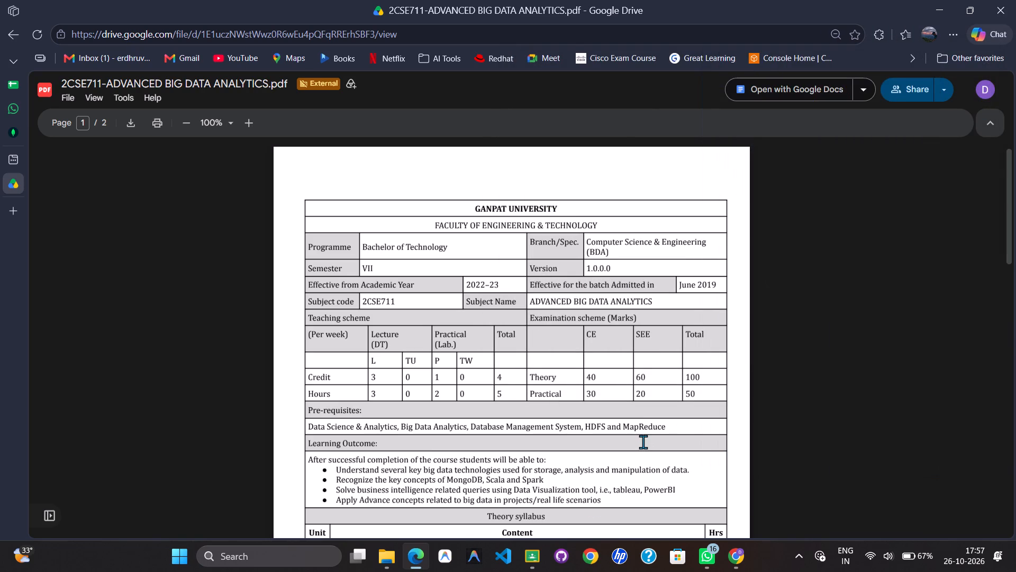
Switch to Google Classroom, close the syllabus preview and open ABDA_2026's Reference PPTs and materials post dated Jul 13.
{"action": "left_click", "coordinate": [533, 557]}
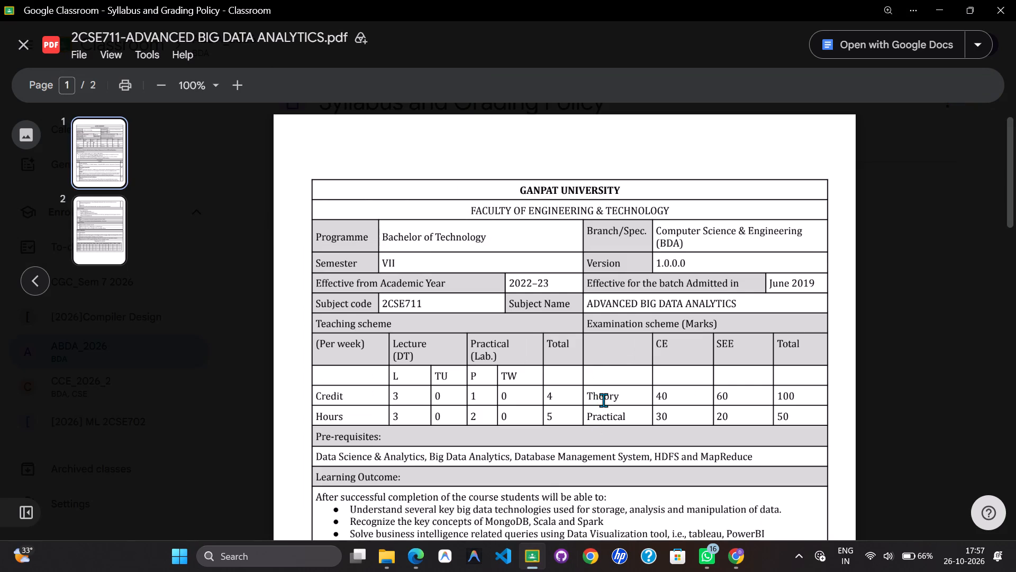
{"action": "key", "text": "Escape"}
{"action": "scroll", "coordinate": [529, 282], "scroll_direction": "right", "scroll_amount": 5}
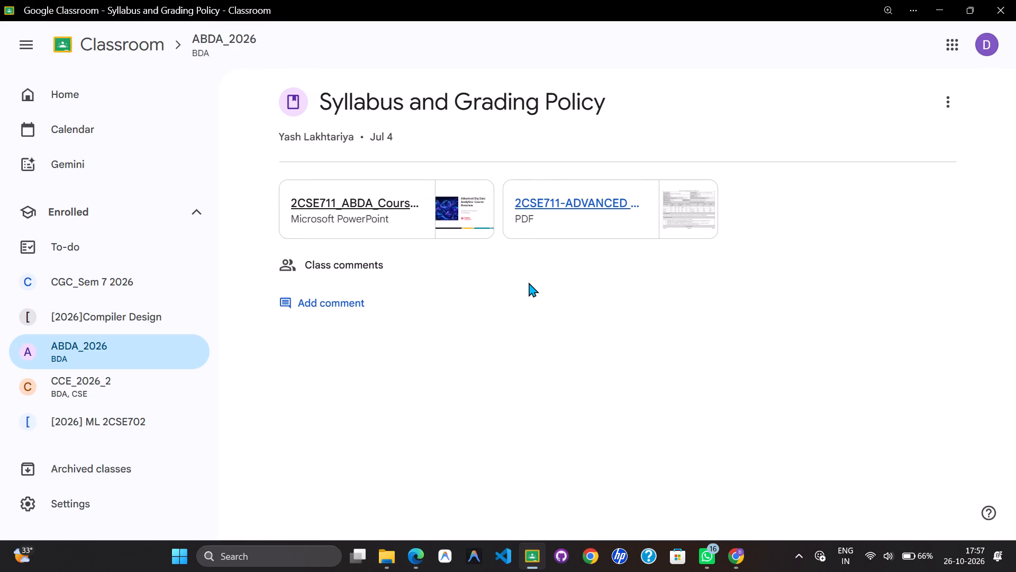
{"action": "scroll", "coordinate": [529, 282], "scroll_direction": "right", "scroll_amount": 5}
{"action": "scroll", "coordinate": [689, 327], "scroll_direction": "up", "scroll_amount": 2}
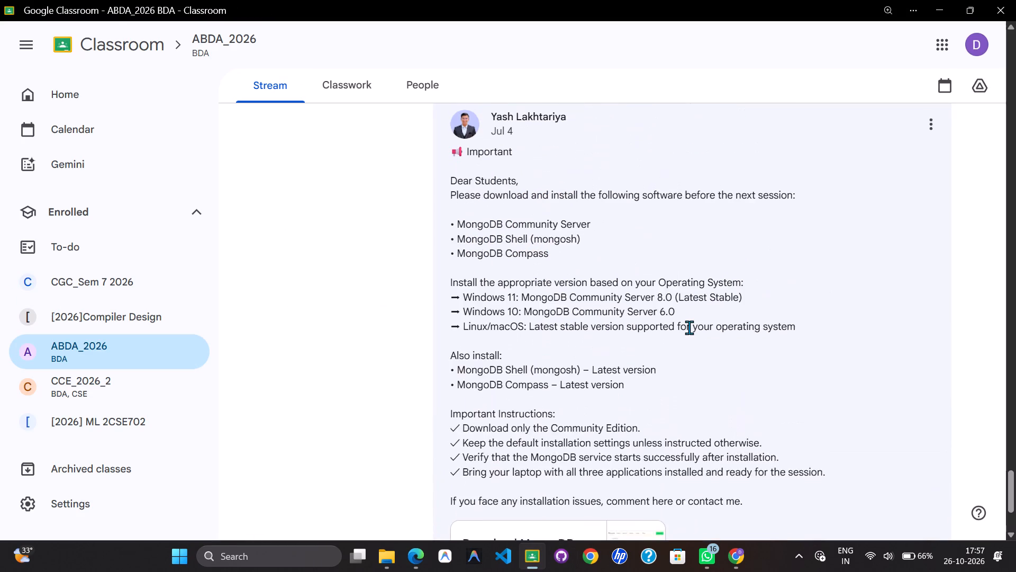
{"action": "scroll", "coordinate": [689, 327], "scroll_direction": "up", "scroll_amount": 5}
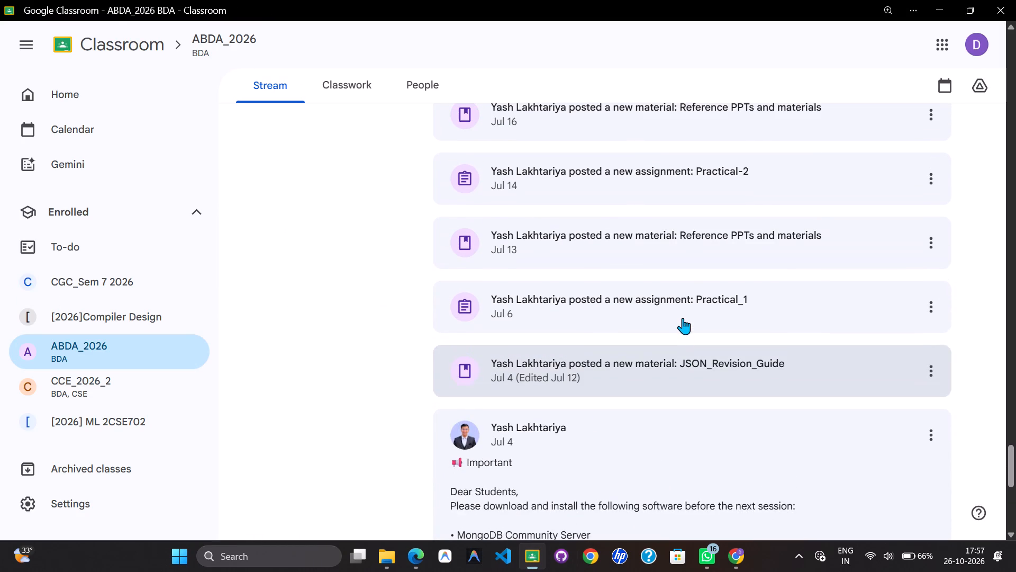
{"action": "left_click", "coordinate": [675, 272]}
{"action": "left_click", "coordinate": [660, 256]}
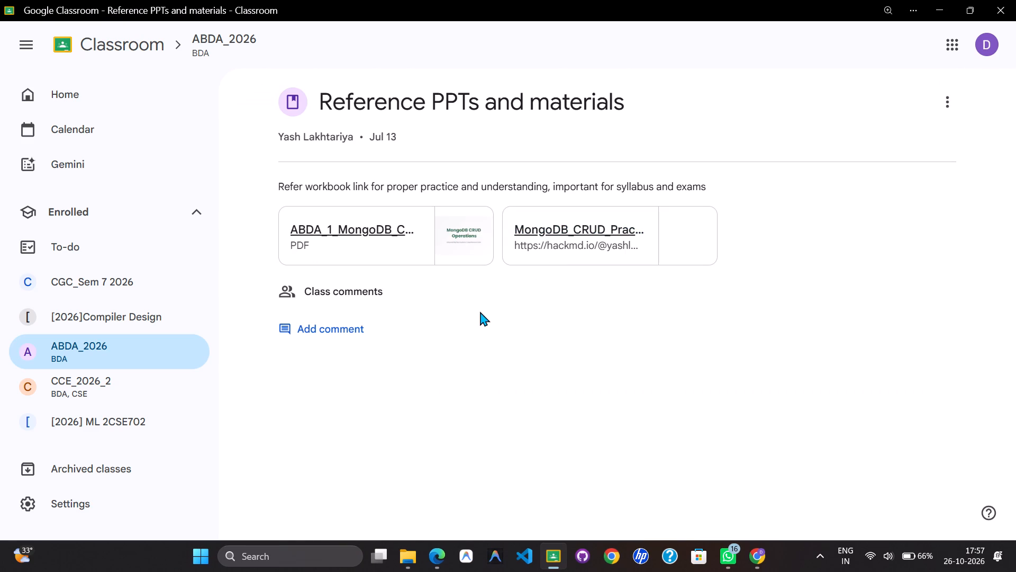
Open the attached ABDA_1_MongoDB_CRUD PDF in its own Edge tab and download it with Save As into ABDA's Content folder.
{"action": "left_click", "coordinate": [420, 243]}
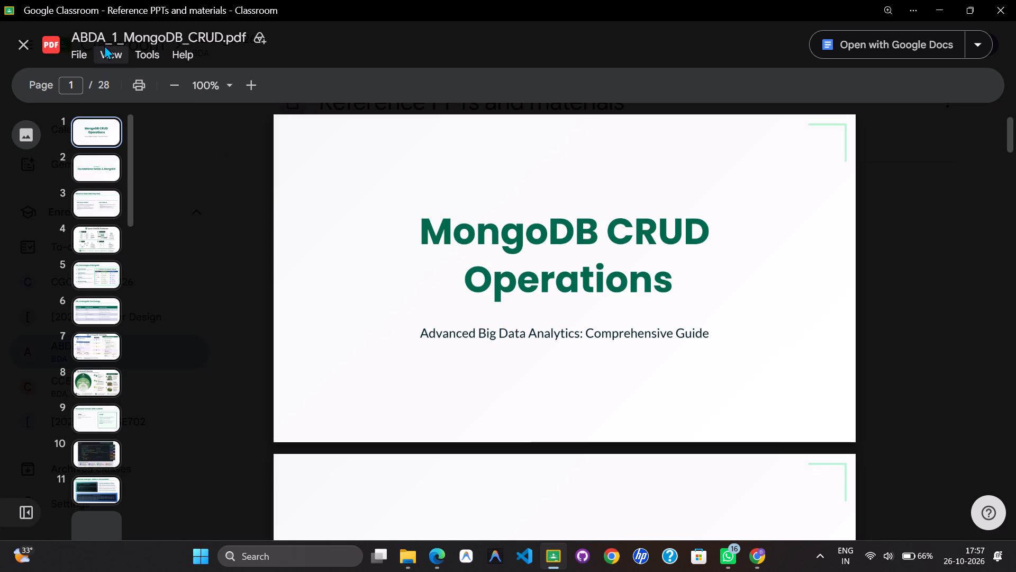
{"action": "left_click", "coordinate": [87, 49]}
{"action": "left_click", "coordinate": [316, 87]}
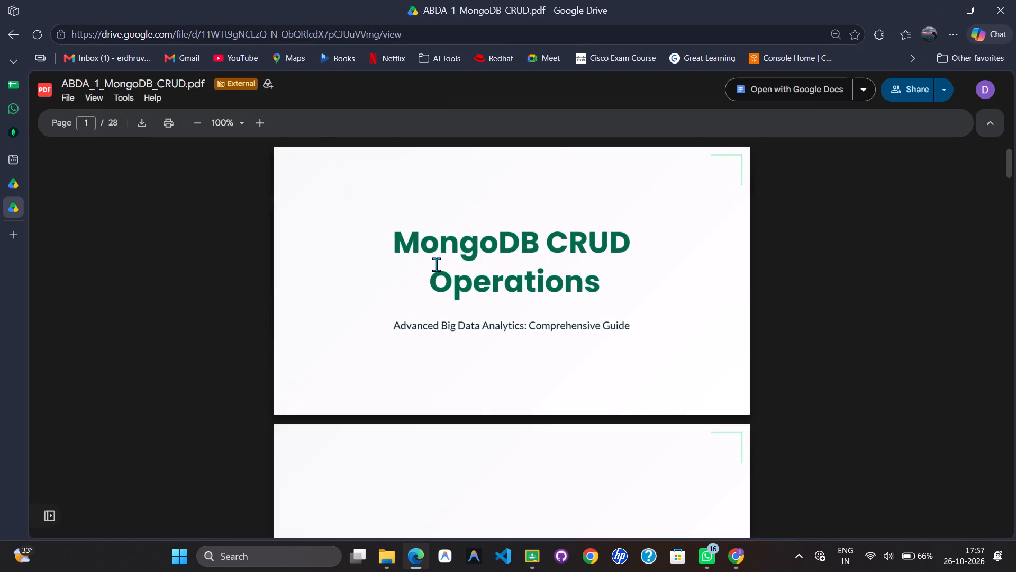
{"action": "key", "text": "ctrl+d"}
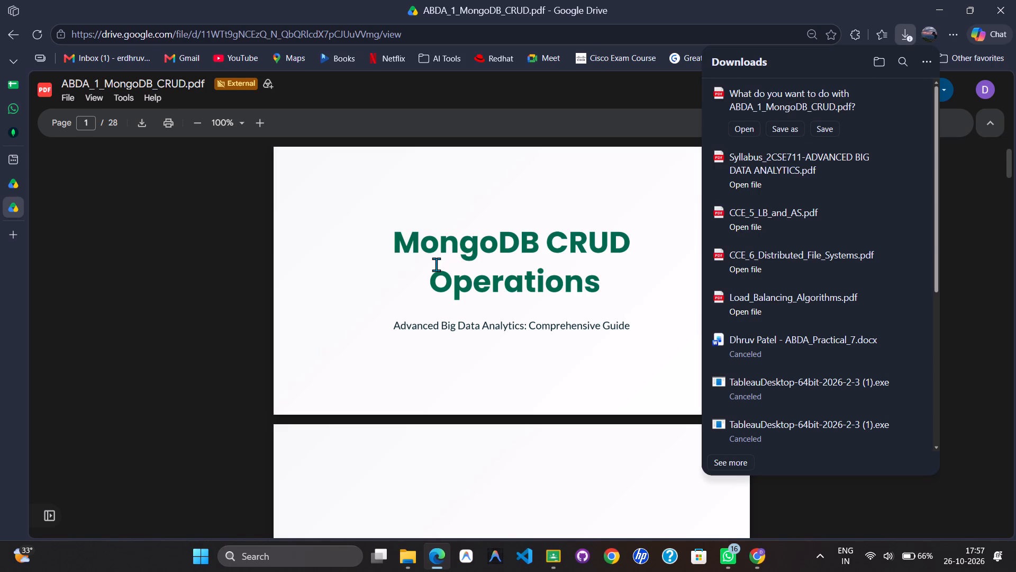
{"action": "left_click", "coordinate": [785, 126]}
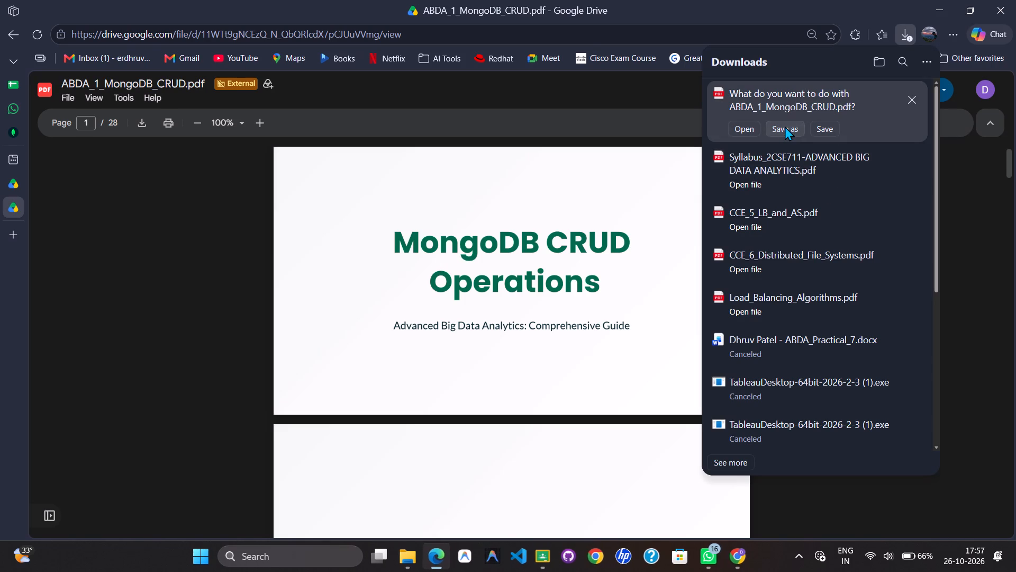
{"action": "key", "text": "Return"}
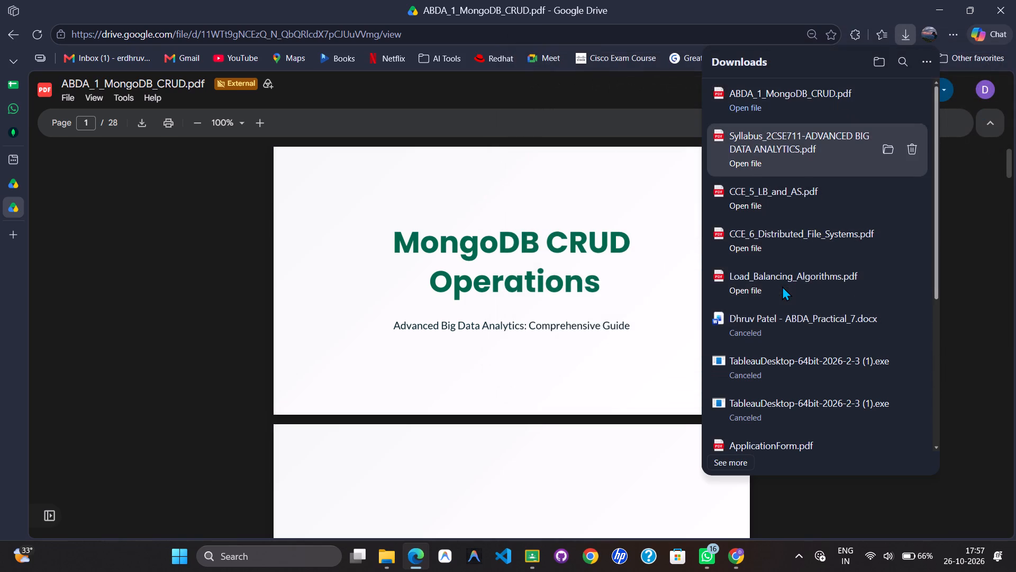
Return to the Jul 13 post in Google Classroom and open its MongoDB CRUD practical workbook link on HackMD.
{"action": "key", "text": "alt+Tab"}
{"action": "key", "text": "alt+Tab"}
{"action": "key", "text": "alt+Tab"}
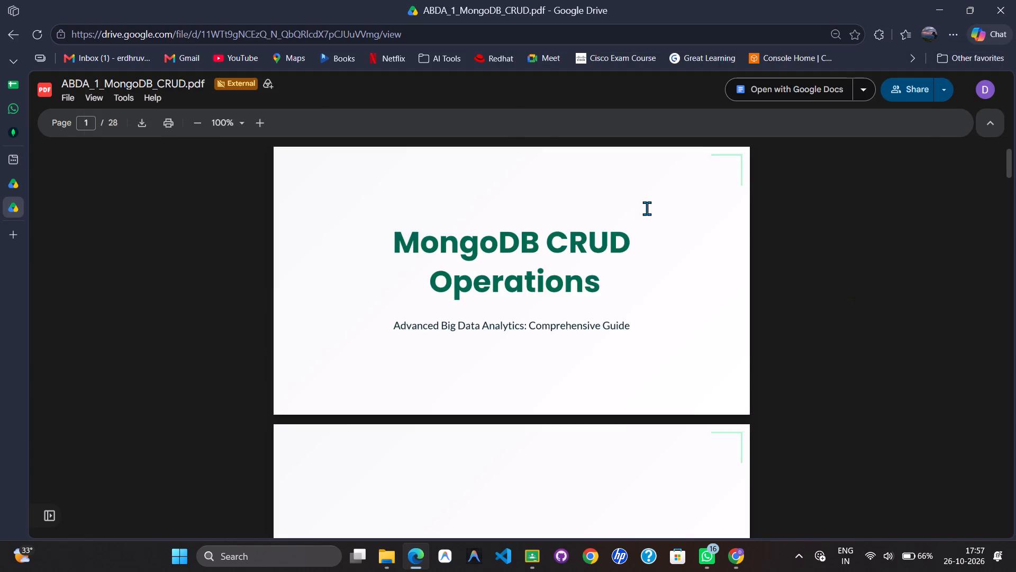
{"action": "key", "text": "alt+Tab"}
{"action": "key", "text": "Escape"}
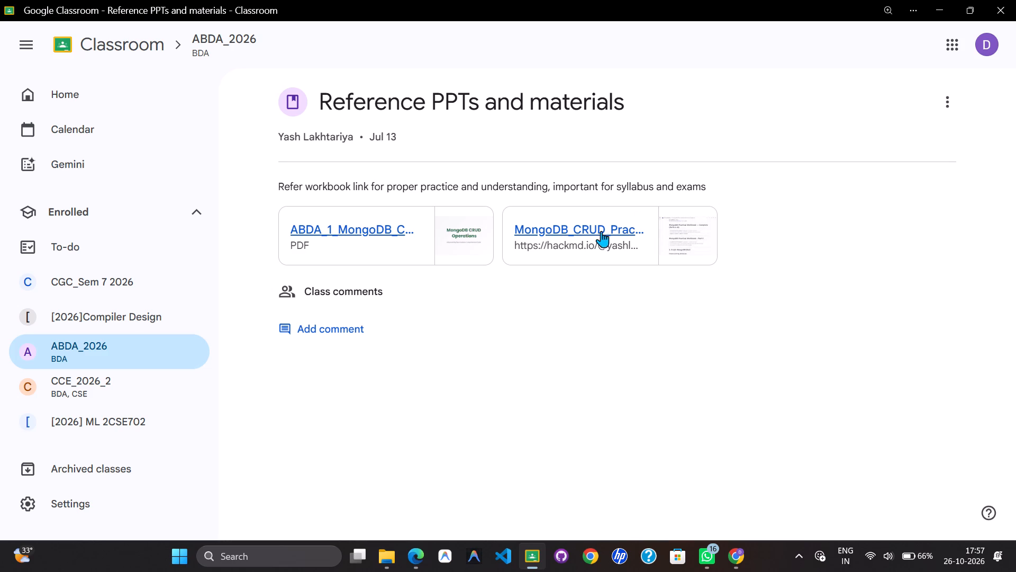
{"action": "left_click", "coordinate": [600, 233]}
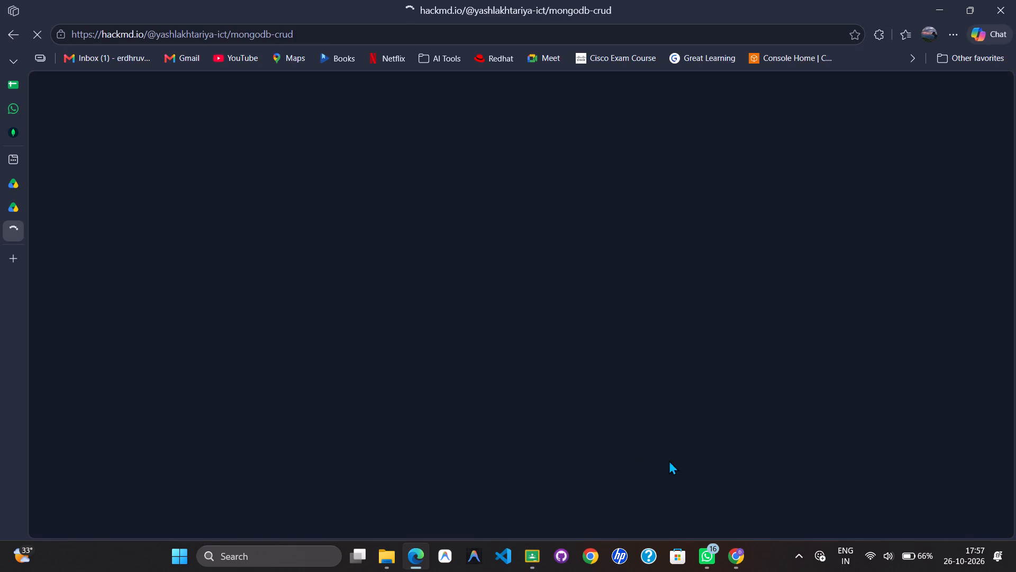
In File Explorer, copy the Unit_Links document from College (Sem 7) > CCE into ABDA > Content.
{"action": "left_click", "coordinate": [388, 553]}
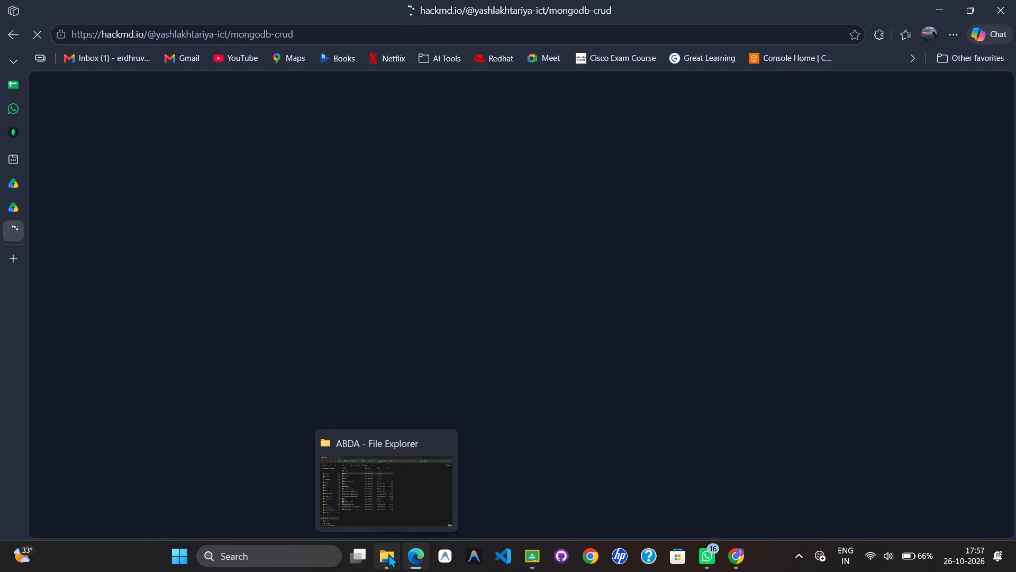
{"action": "left_click", "coordinate": [439, 505]}
{"action": "key", "text": "BackSpace"}
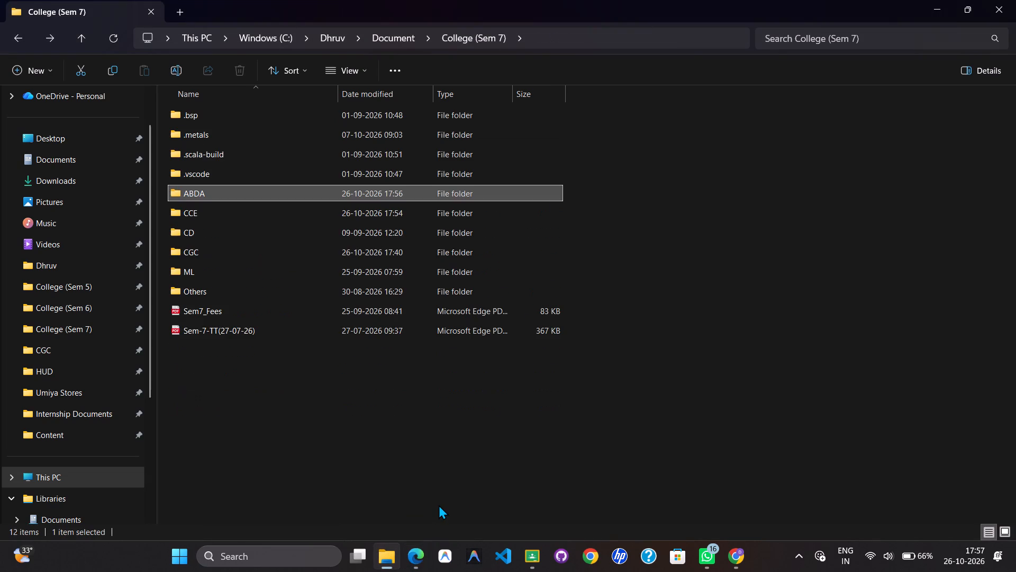
{"action": "key", "text": "Down"}
{"action": "key", "text": "Return"}
{"action": "key", "text": "Down"}
{"action": "key", "text": "Down"}
{"action": "key", "text": "Down"}
{"action": "key", "text": "Down"}
{"action": "key", "text": "Down"}
{"action": "key", "text": "Down"}
{"action": "key", "text": "Down"}
{"action": "key", "text": "Down"}
{"action": "key", "text": "Down"}
{"action": "key", "text": "Down"}
{"action": "key", "text": "Down"}
{"action": "key", "text": "Down"}
{"action": "key", "text": "Down"}
{"action": "key", "text": "Down"}
{"action": "key", "text": "Down"}
{"action": "key", "text": "Down"}
{"action": "key", "text": "Down"}
{"action": "key", "text": "Down"}
{"action": "key", "text": "Down"}
{"action": "key", "text": "Down"}
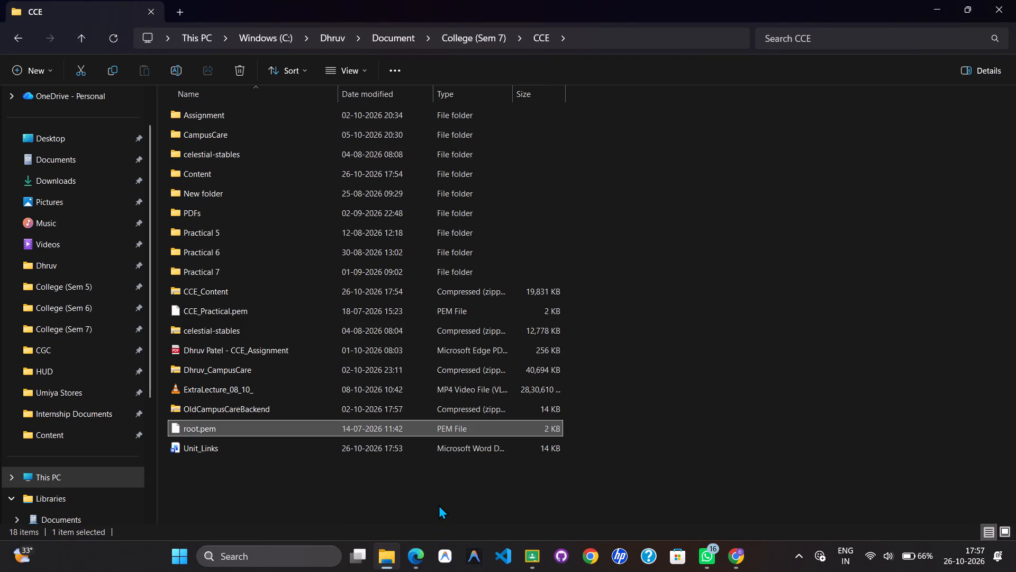
{"action": "key", "text": "ctrl+c"}
{"action": "key", "text": "BackSpace"}
{"action": "key", "text": "Up"}
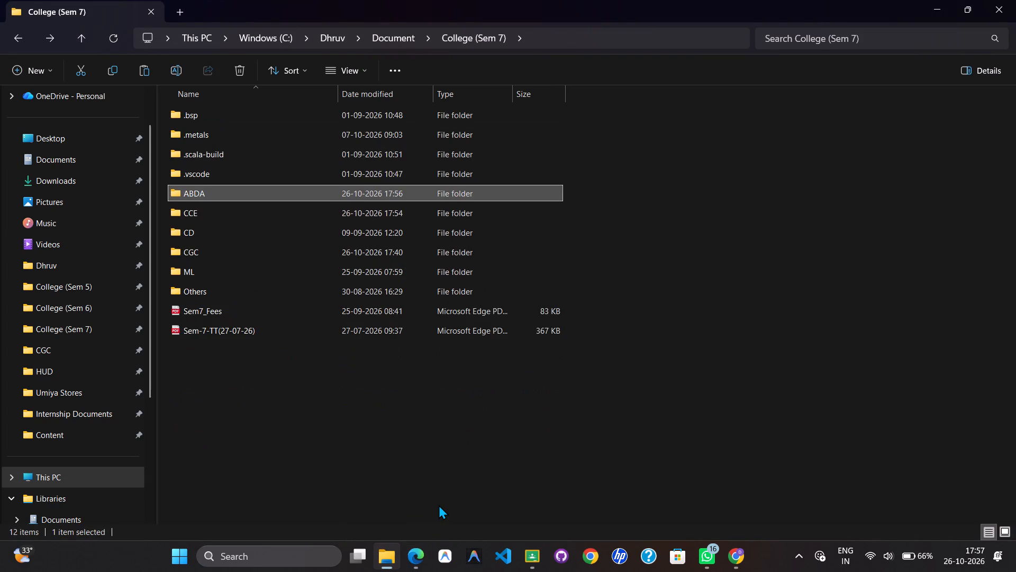
{"action": "key", "text": "Return"}
{"action": "key", "text": "space"}
{"action": "key", "text": "Return"}
{"action": "key", "text": "ctrl+v"}
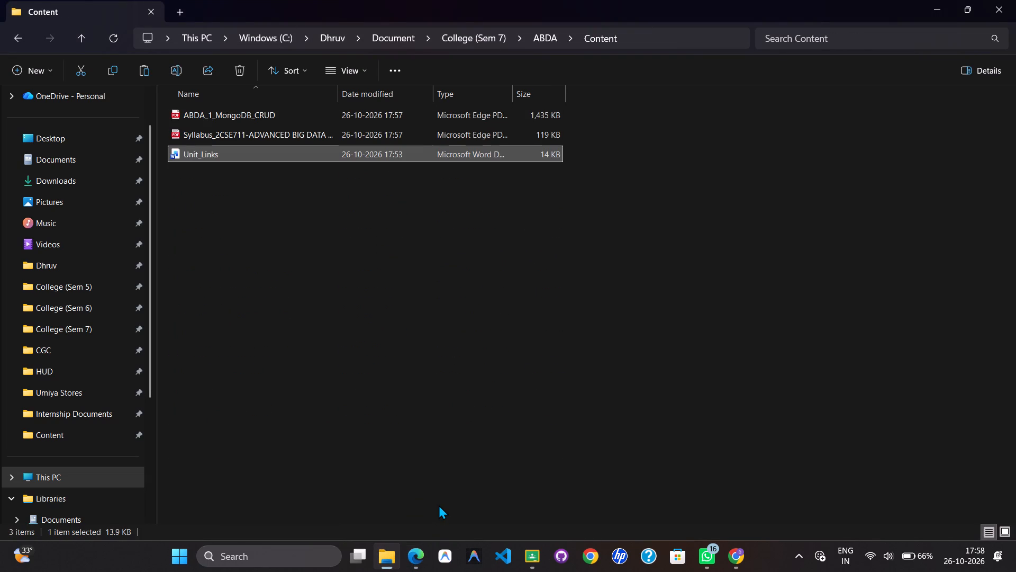
Open the copied Unit_Links document in Word and change the first heading from Unit 2 to Unit 1.
{"action": "key", "text": "Return"}
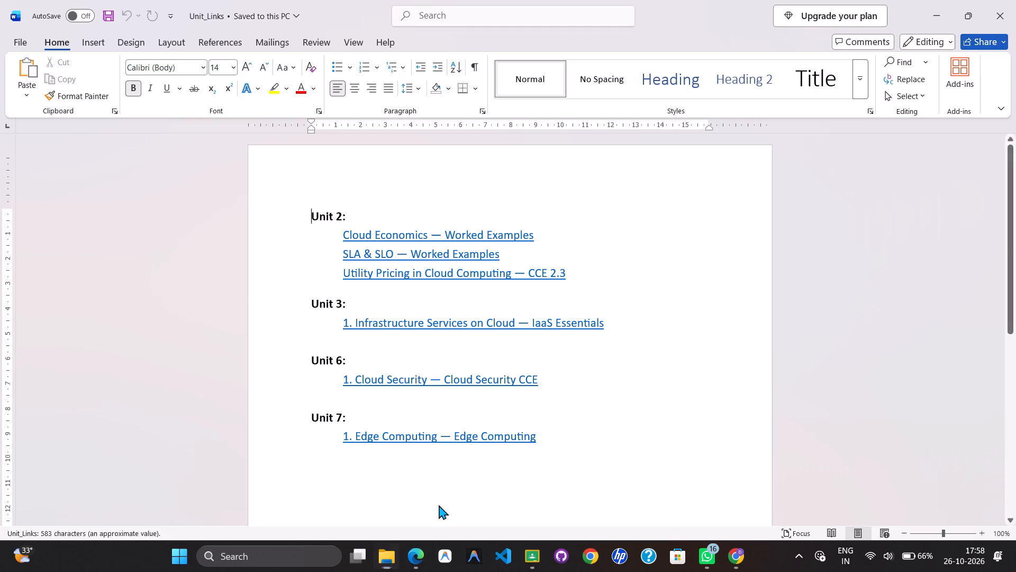
{"action": "key", "text": "Right"}
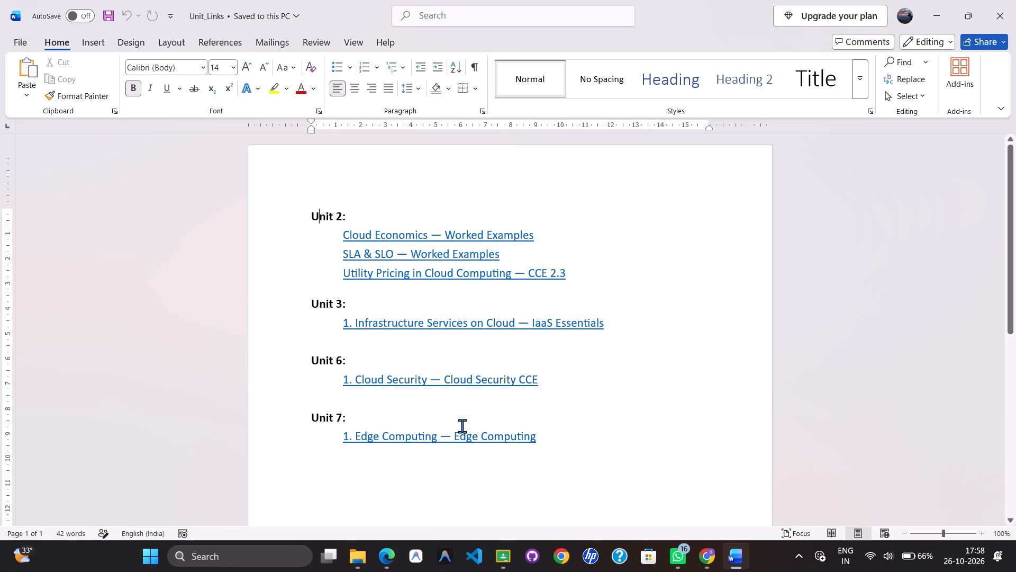
{"action": "key", "text": "Right"}
{"action": "key", "text": "Right"}
{"action": "key", "text": "ctrl+Right"}
{"action": "key", "text": "Right"}
{"action": "key", "text": "BackSpace"}
{"action": "key", "text": "1"}
{"action": "key", "text": "Down"}
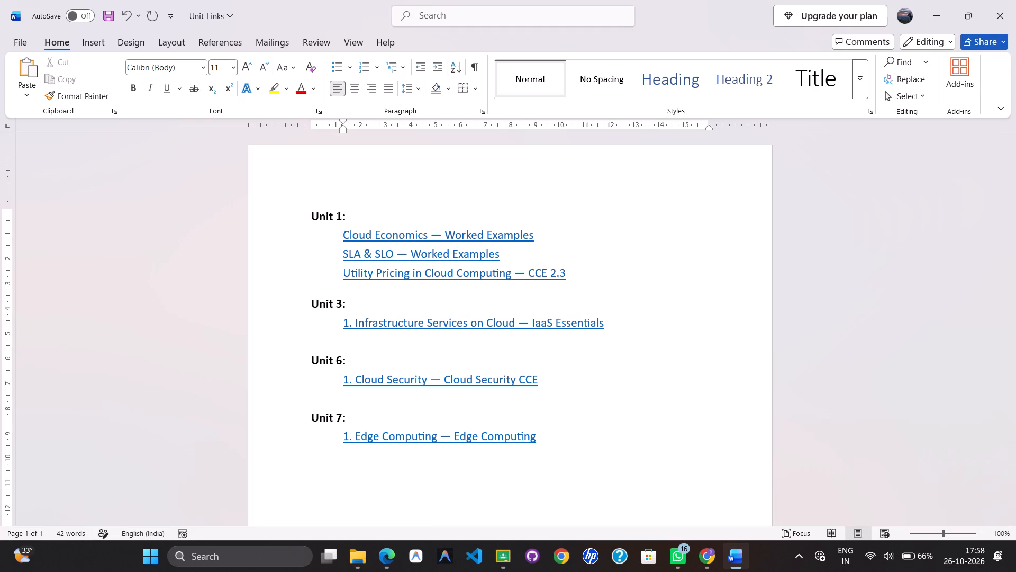
Replace the Cloud Economics link under Unit 1 with the HackMD link to the MongoDB CRUD practical workbook.
{"action": "key", "text": "ctrl+shift+Down"}
{"action": "key", "text": "shift+Left"}
{"action": "key", "text": "BackSpace"}
{"action": "key", "text": "alt+Tab"}
{"action": "key", "text": "alt+Tab"}
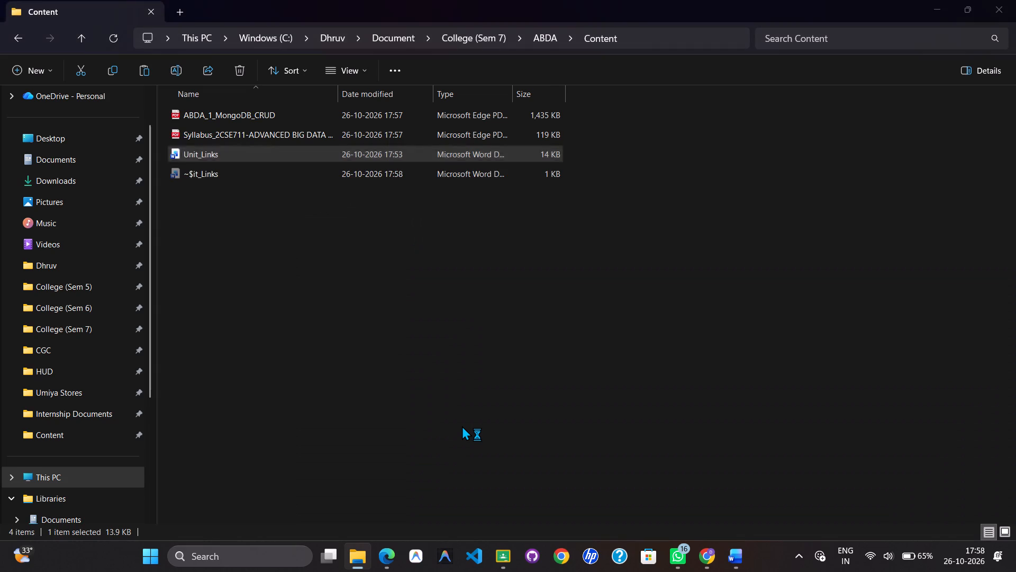
{"action": "key", "text": "alt+Tab"}
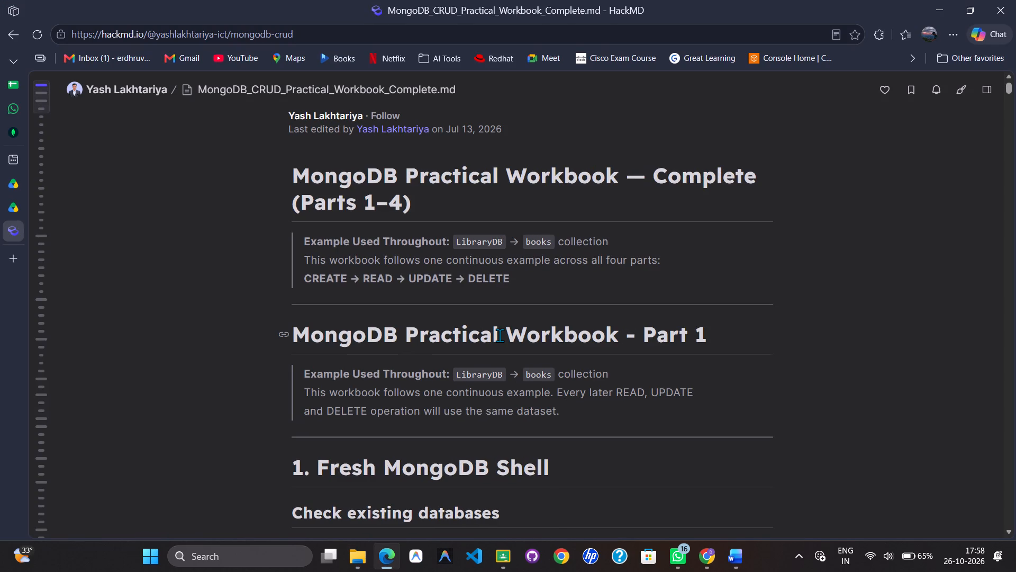
{"action": "left_click", "coordinate": [406, 38]}
{"action": "key", "text": "ctrl+c"}
{"action": "key", "text": "alt+Tab"}
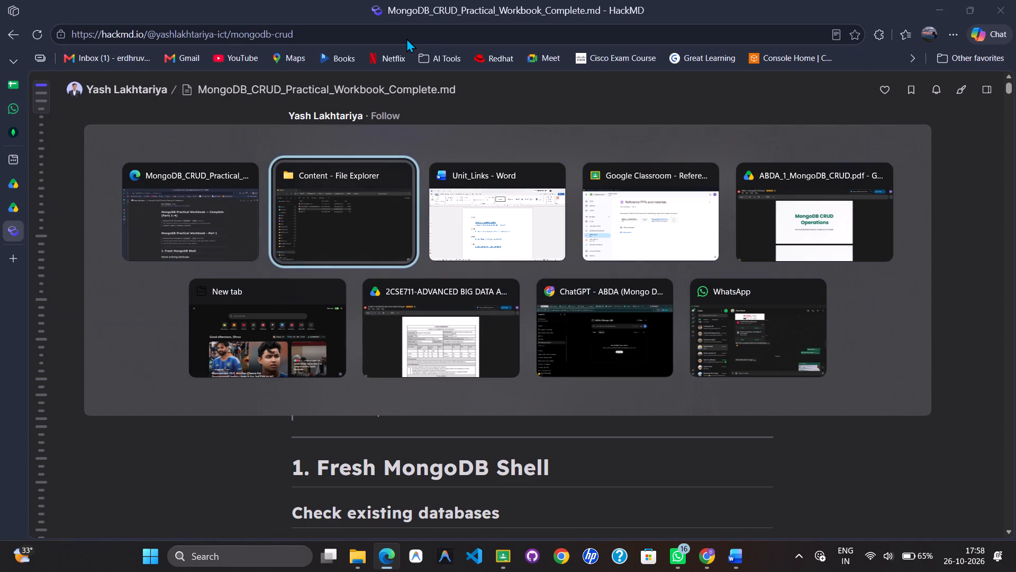
{"action": "key", "text": "alt+Tab"}
{"action": "key", "text": "ctrl+v"}
Delete the SLA & SLO and Utility Pricing in Cloud Computing links under Unit 1, leaving no blank lines in their place.
{"action": "key", "text": "Right"}
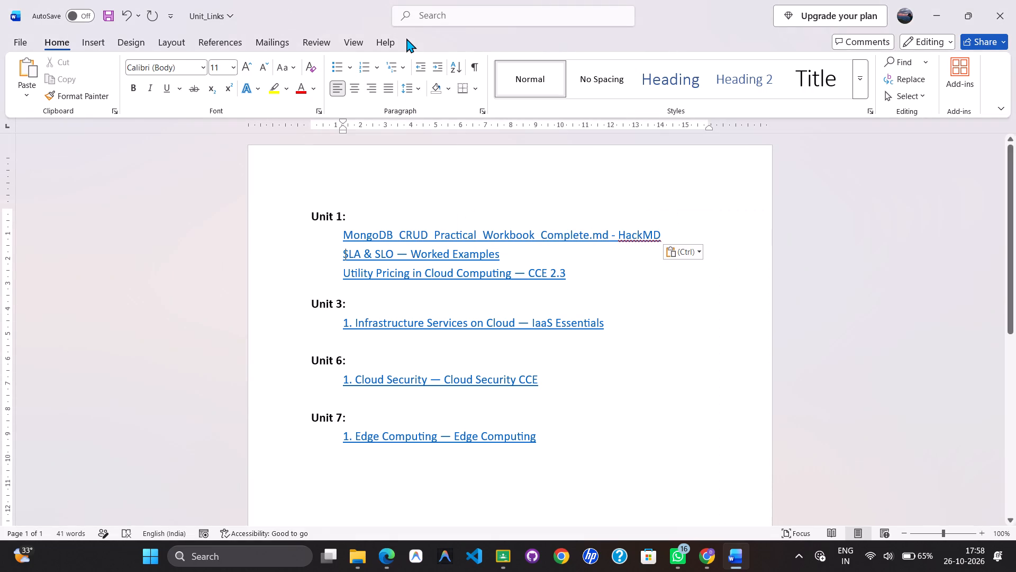
{"action": "key", "text": "ctrl+shift+Down"}
{"action": "key", "text": "shift+Down"}
{"action": "key", "text": "shift+Left"}
{"action": "key", "text": "shift+Left"}
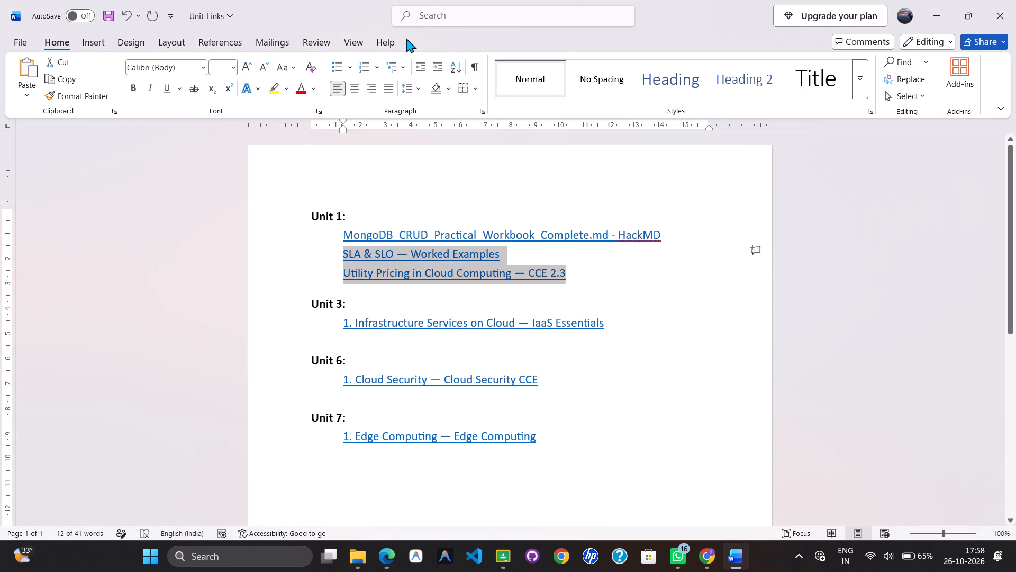
{"action": "key", "text": "BackSpace"}
{"action": "key", "text": "BackSpace"}
{"action": "key", "text": "BackSpace"}
Return to the ABDA_2026 stream in Google Classroom and open the Reference PPTs and materials post dated Jul 16.
{"action": "key", "text": "alt+Tab"}
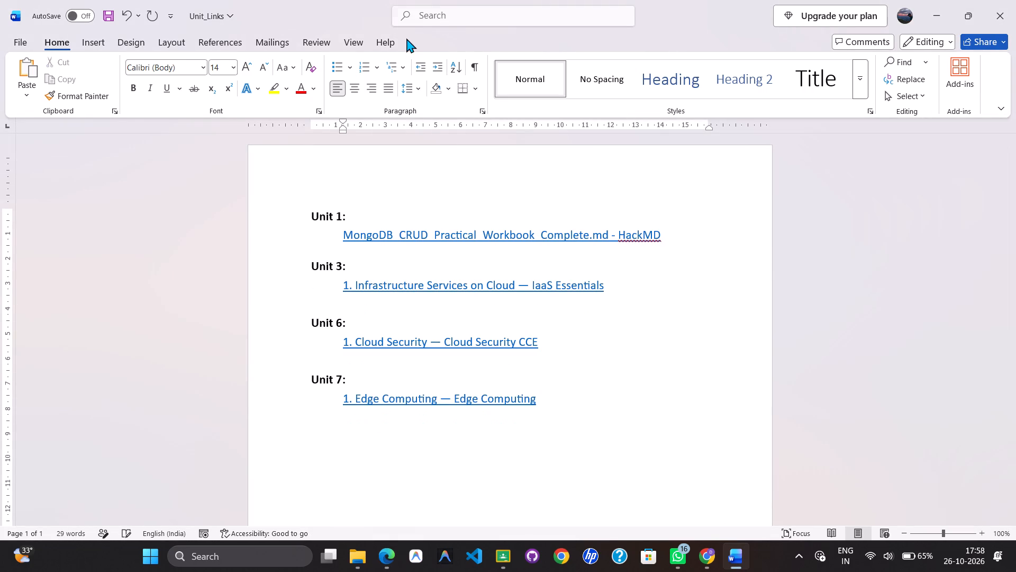
{"action": "key", "text": "alt+Tab"}
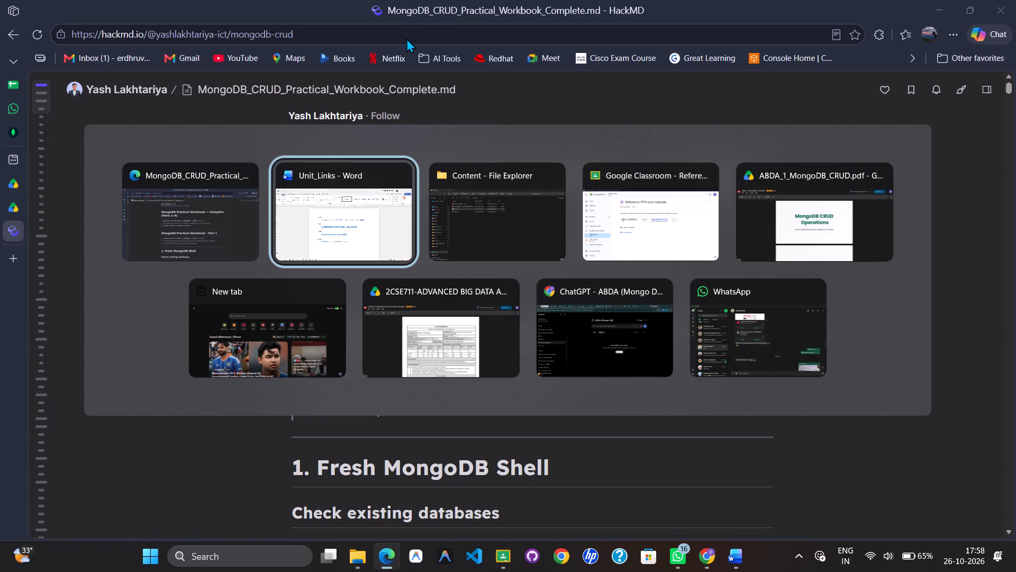
{"action": "key", "text": "alt+Tab"}
{"action": "key", "text": "alt+Tab"}
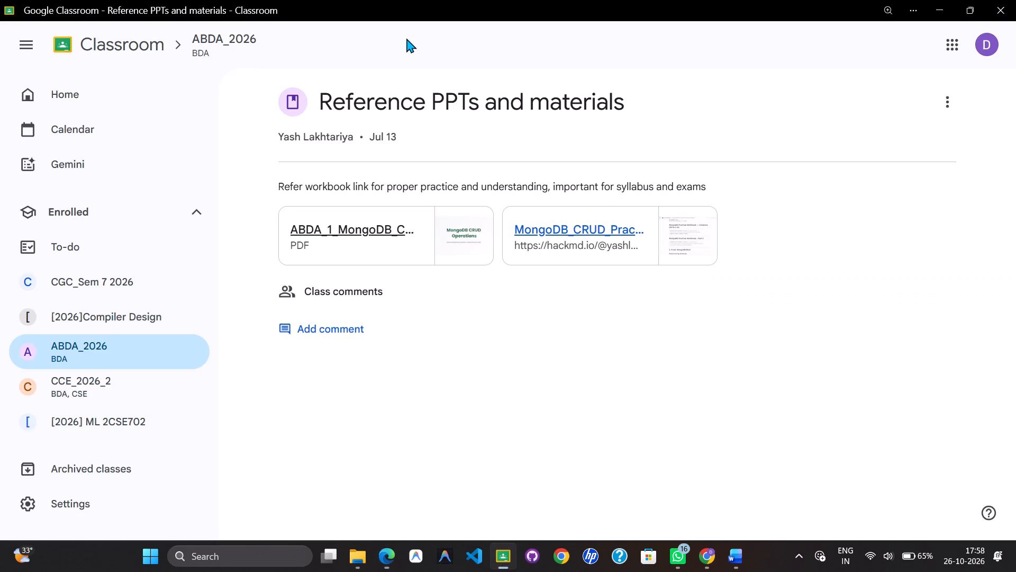
{"action": "scroll", "coordinate": [404, 313], "scroll_direction": "right", "scroll_amount": 5}
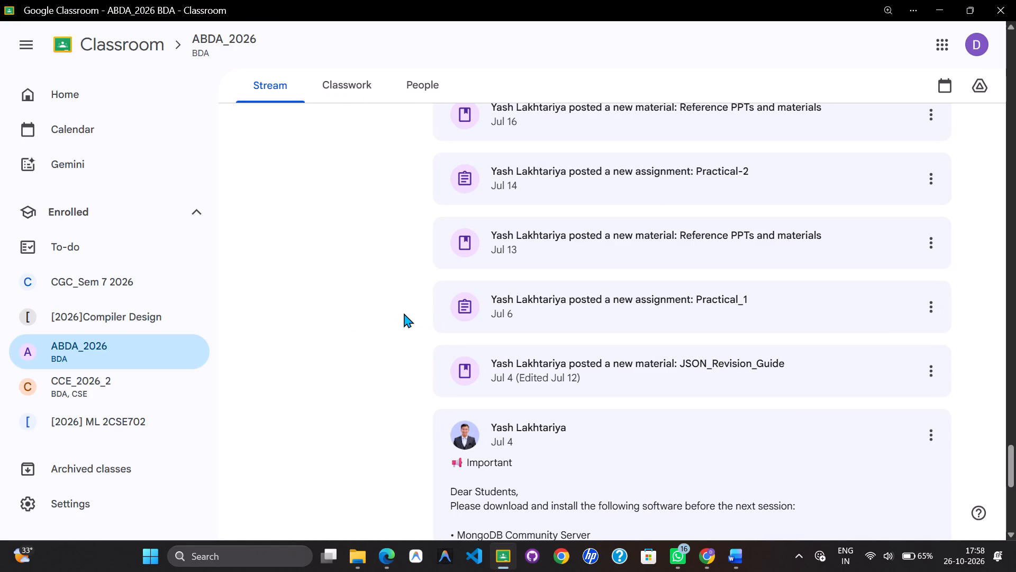
{"action": "left_click", "coordinate": [605, 256]}
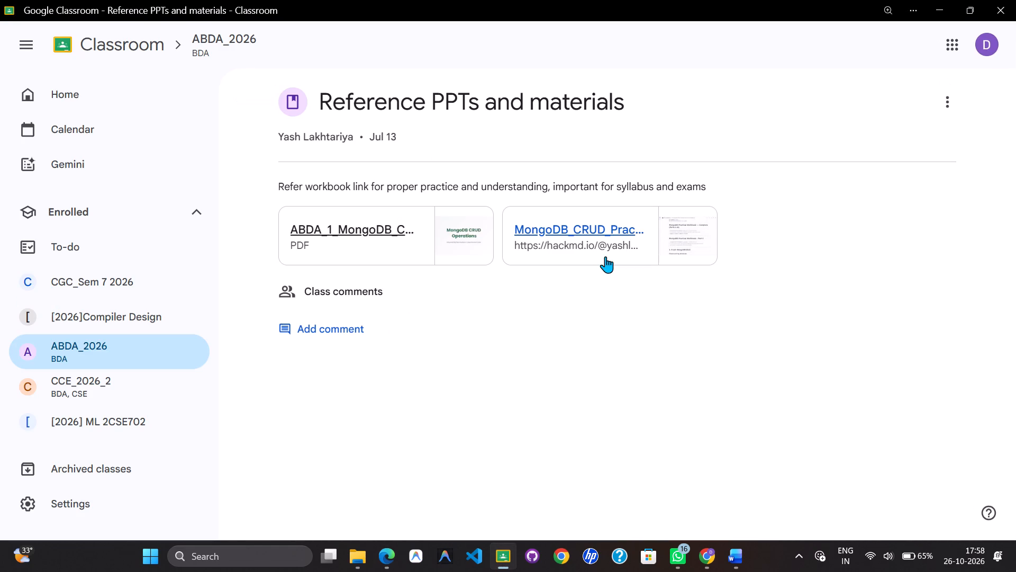
{"action": "scroll", "coordinate": [449, 309], "scroll_direction": "right", "scroll_amount": 5}
{"action": "scroll", "coordinate": [616, 314], "scroll_direction": "up", "scroll_amount": 1}
{"action": "left_click", "coordinate": [590, 202]}
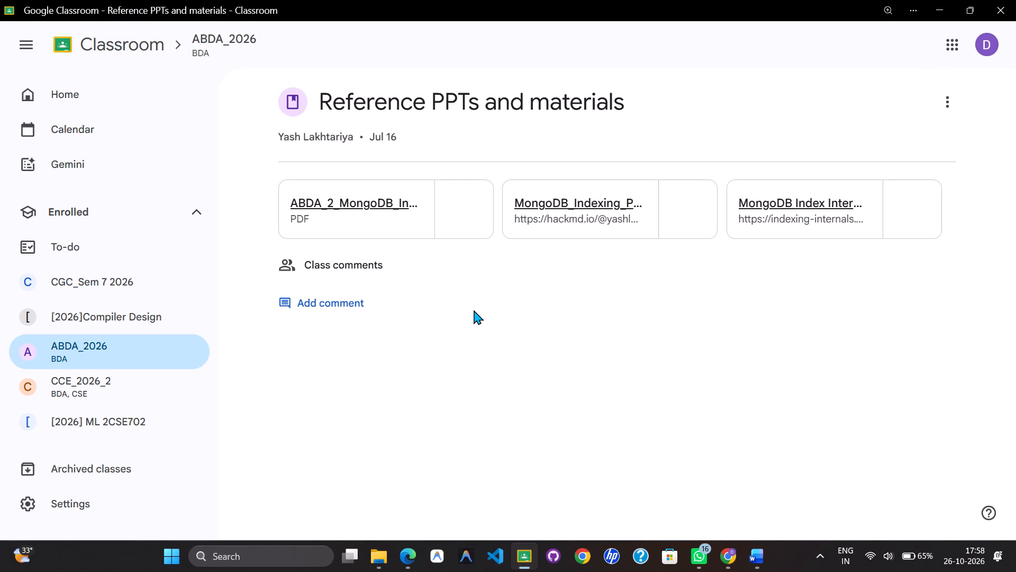
Open ABDA_2_MongoDB_Indexing.pdf from the Jul 16 post in its own browser tab and save it into ABDA's Content folder.
{"action": "left_click", "coordinate": [439, 219]}
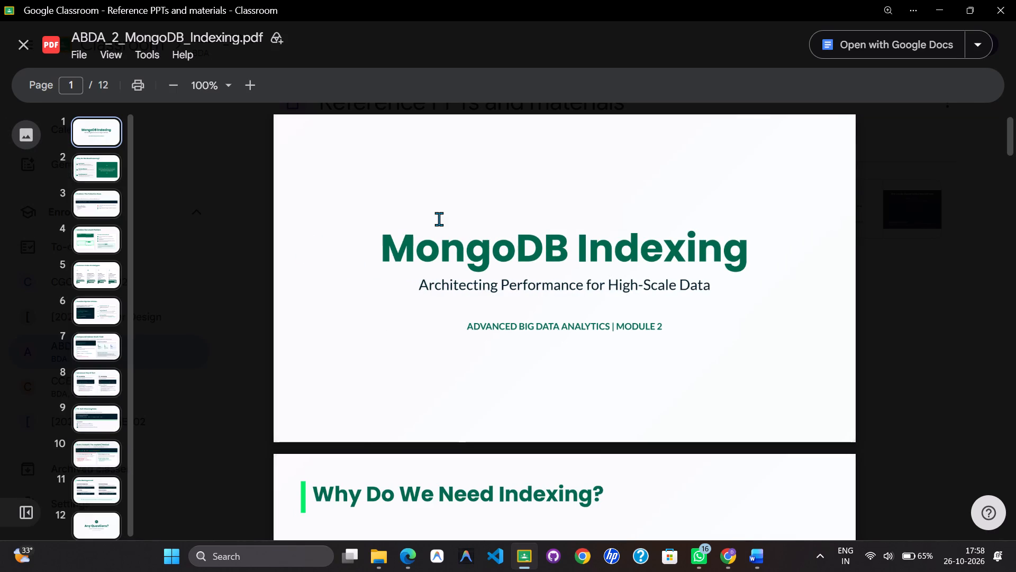
{"action": "left_click", "coordinate": [88, 49]}
{"action": "left_click", "coordinate": [337, 89]}
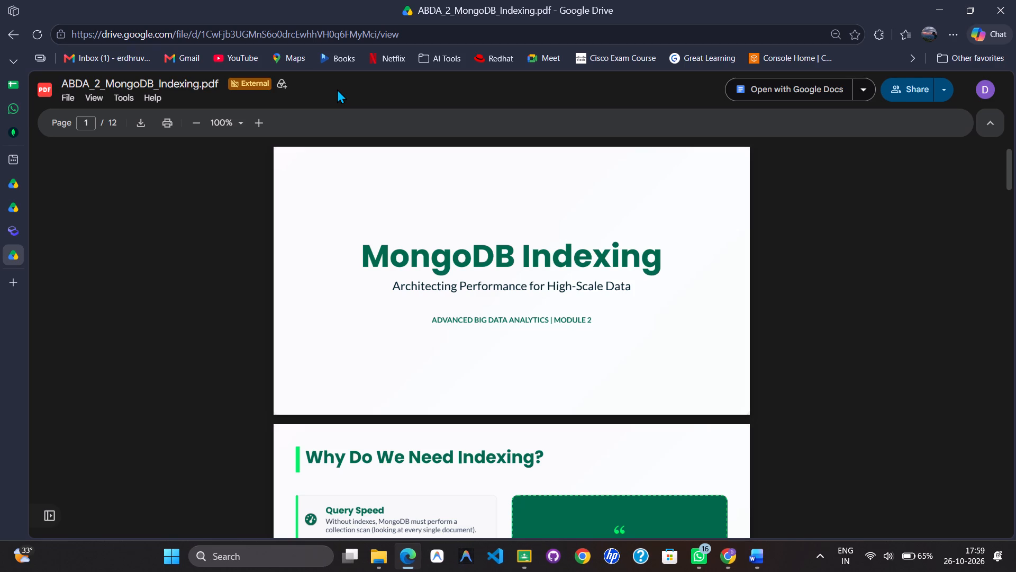
{"action": "key", "text": "ctrl+d"}
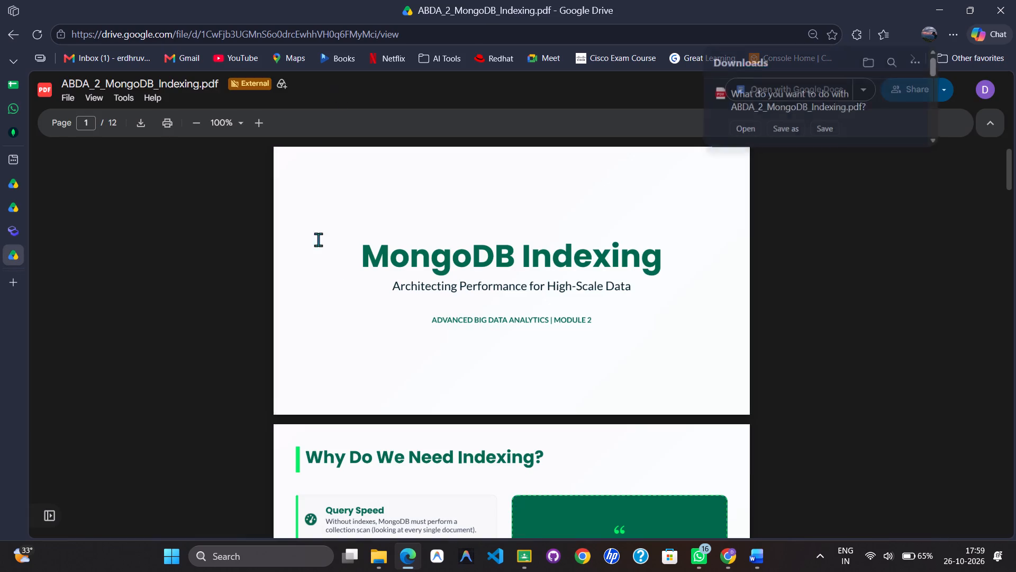
{"action": "left_click", "coordinate": [791, 128]}
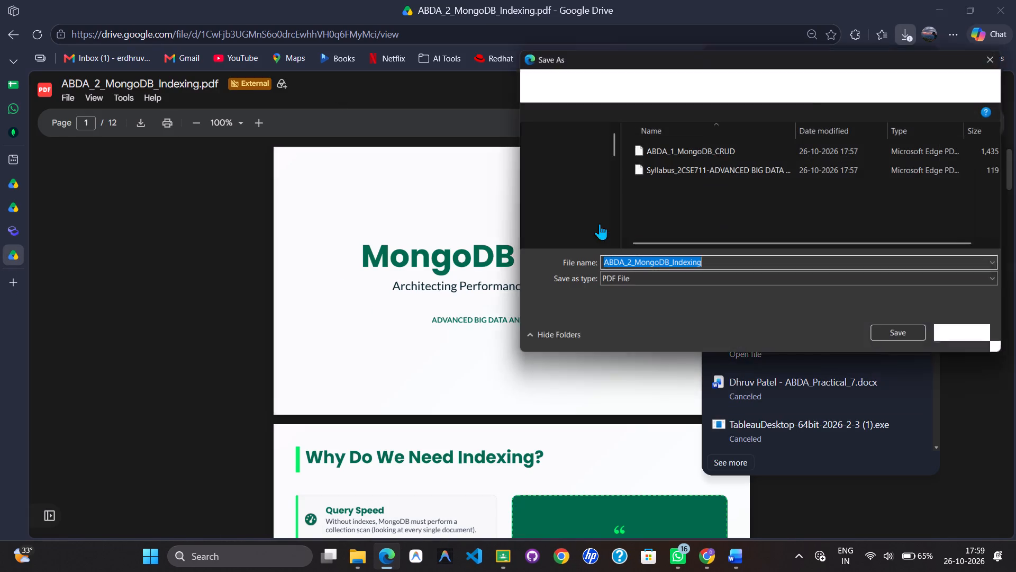
{"action": "key", "text": "Return"}
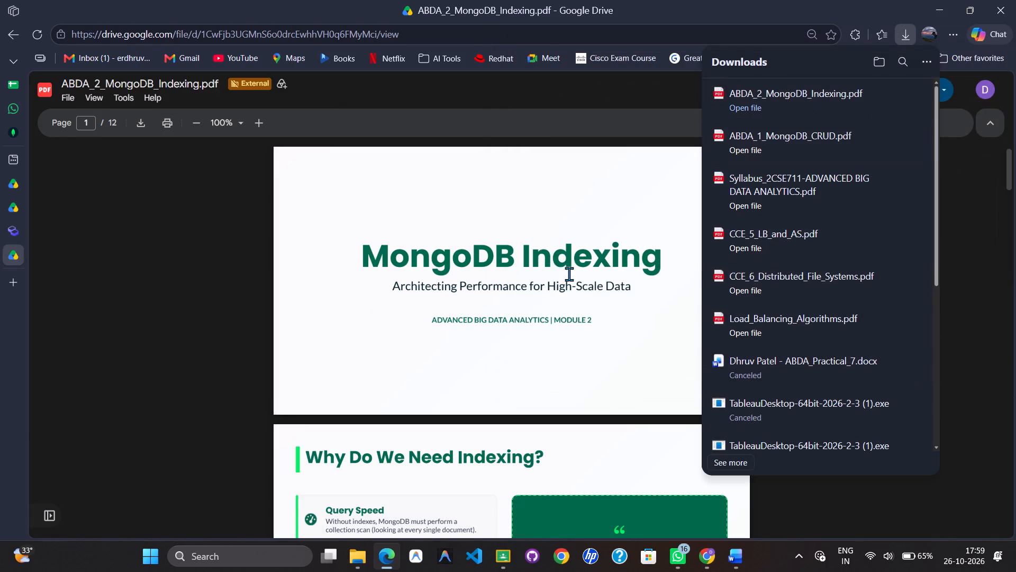
{"action": "left_click", "coordinate": [566, 274]}
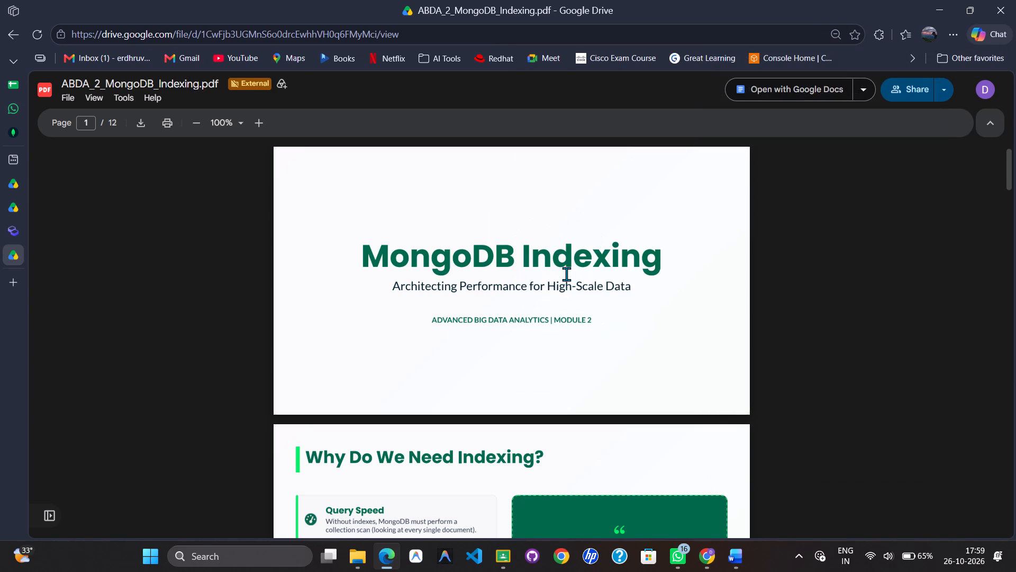
Copy the HackMD address of the MongoDB Indexing practical workbook from the Jul 16 Classroom post and switch to Unit_Links in Word.
{"action": "key", "text": "alt+Tab"}
{"action": "key", "text": "alt+Tab"}
{"action": "key", "text": "alt+Tab"}
{"action": "key", "text": "alt+Tab"}
{"action": "key", "text": "alt+Tab"}
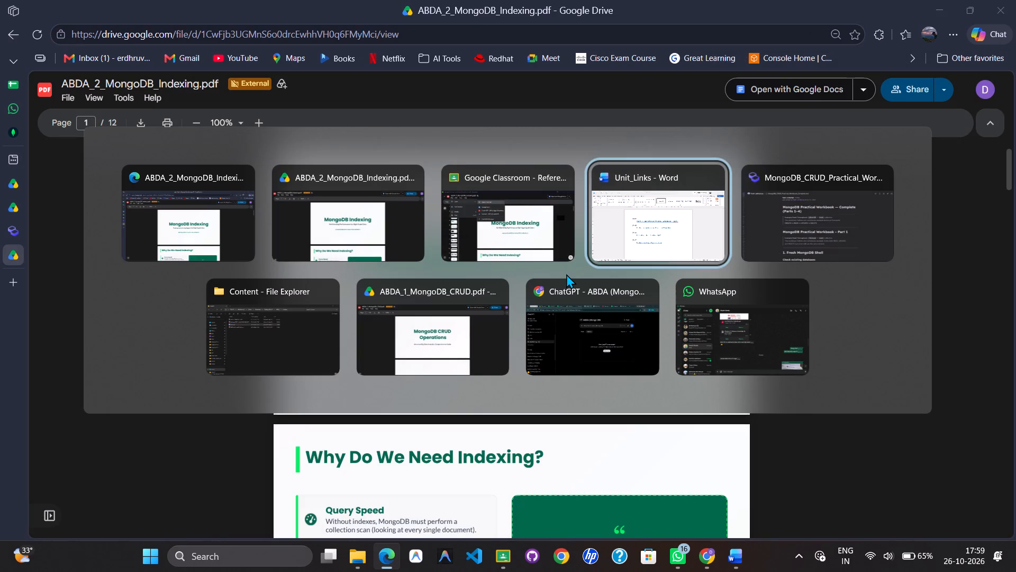
{"action": "key", "text": "alt+Left"}
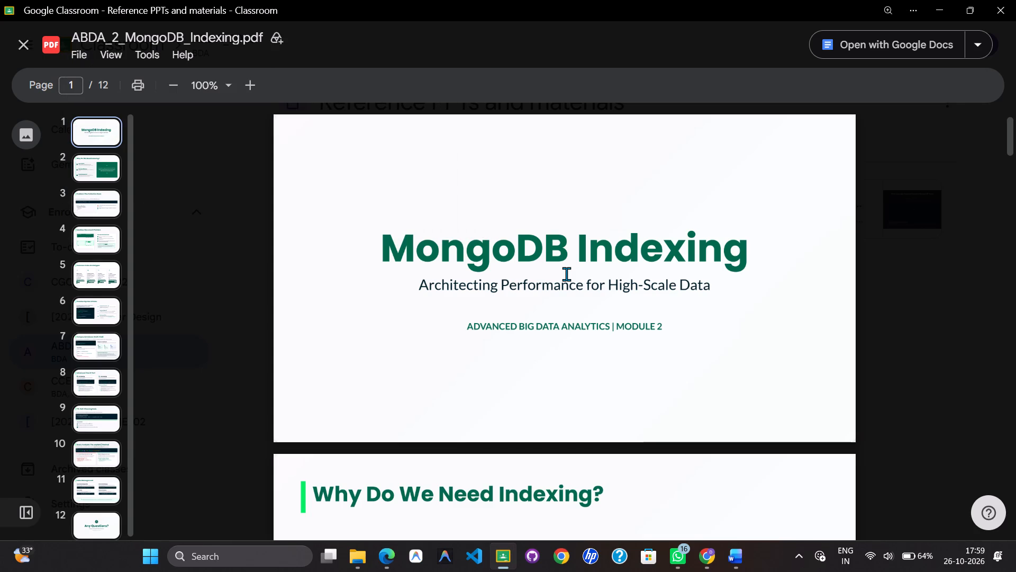
{"action": "key", "text": "alt+Tab"}
{"action": "key", "text": "alt+Left"}
{"action": "key", "text": "Escape"}
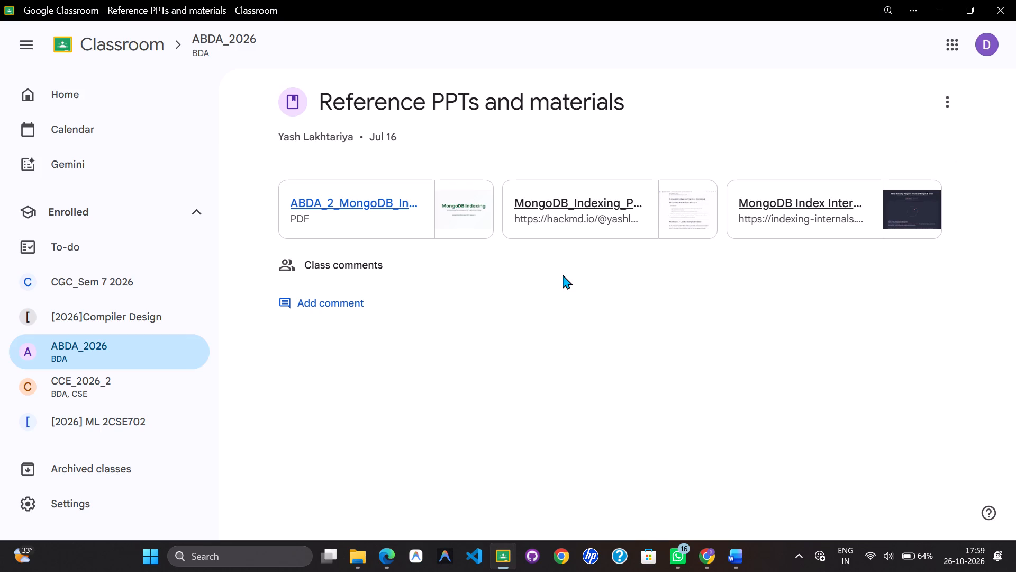
{"action": "left_click", "coordinate": [576, 221]}
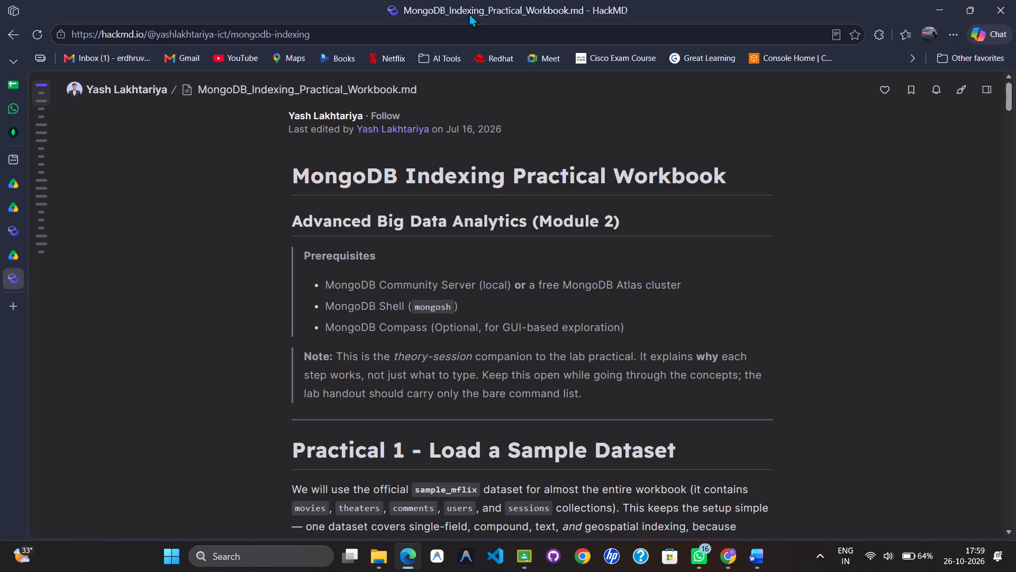
{"action": "left_click", "coordinate": [412, 40]}
{"action": "key", "text": "ctrl+c"}
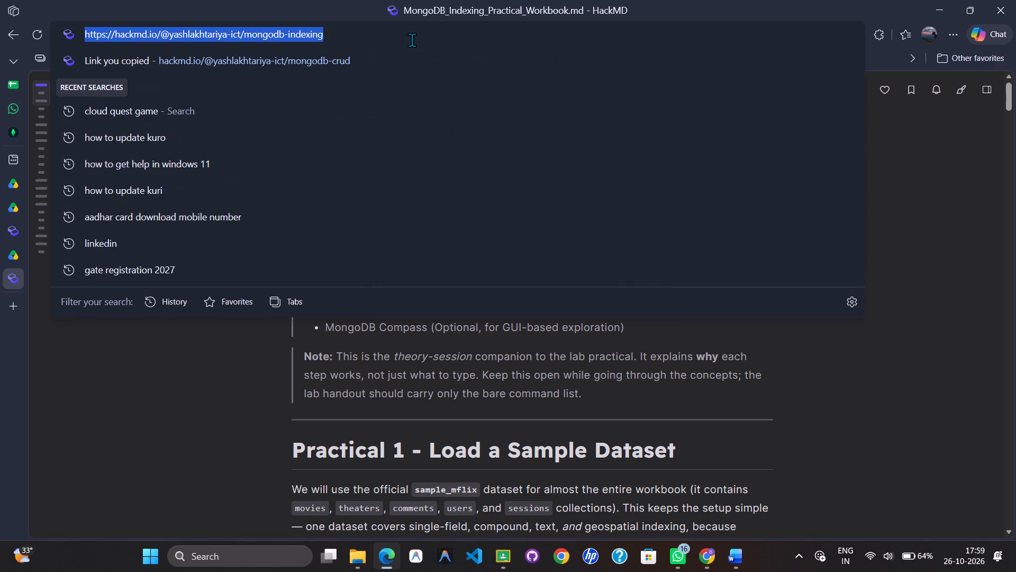
{"action": "key", "text": "alt+Tab"}
{"action": "key", "text": "alt+Tab"}
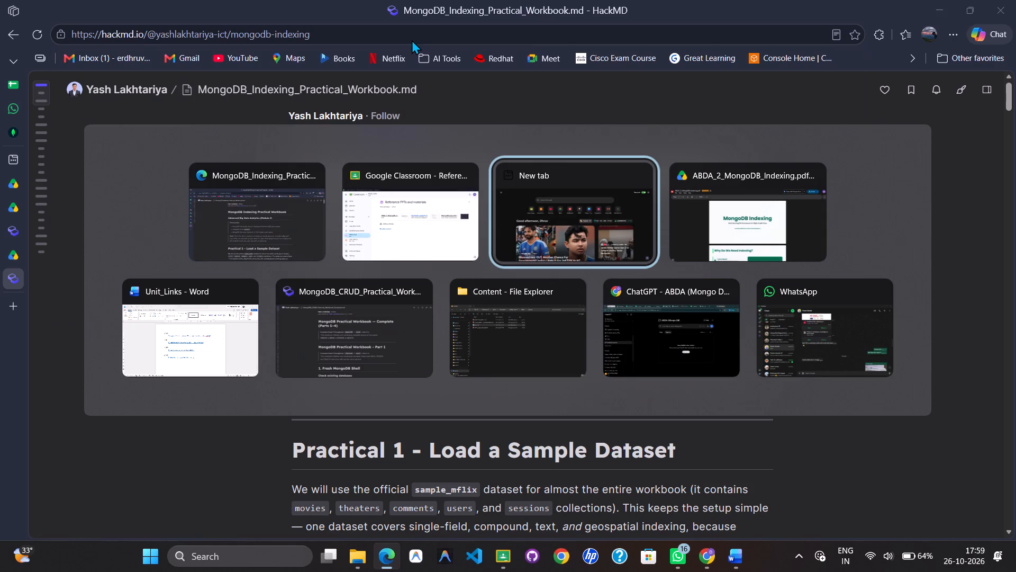
{"action": "key", "text": "alt+Tab"}
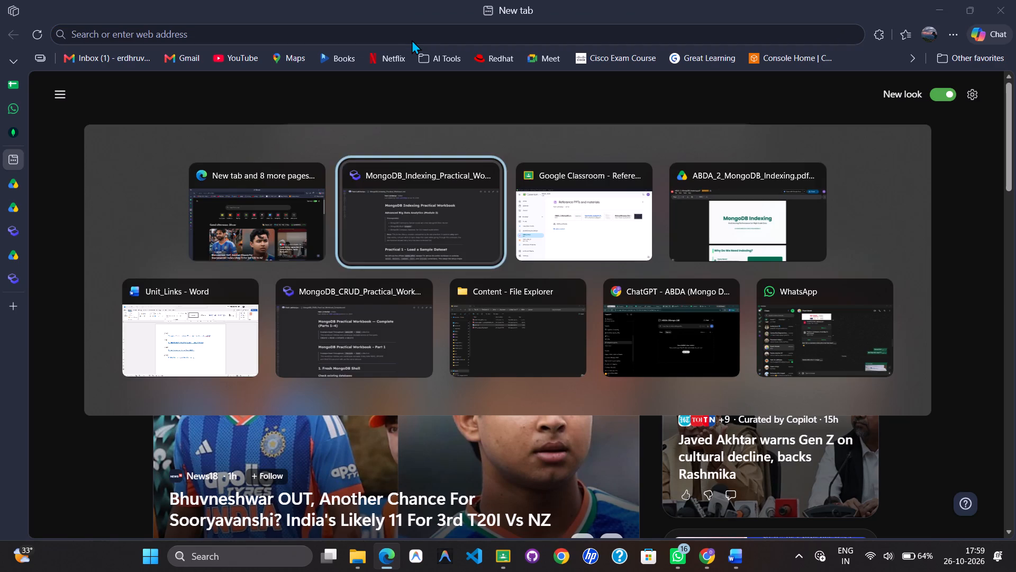
{"action": "key", "text": "alt+Tab"}
{"action": "key", "text": "alt+Down"}
{"action": "key", "text": "alt+Left"}
{"action": "key", "text": "alt+Left"}
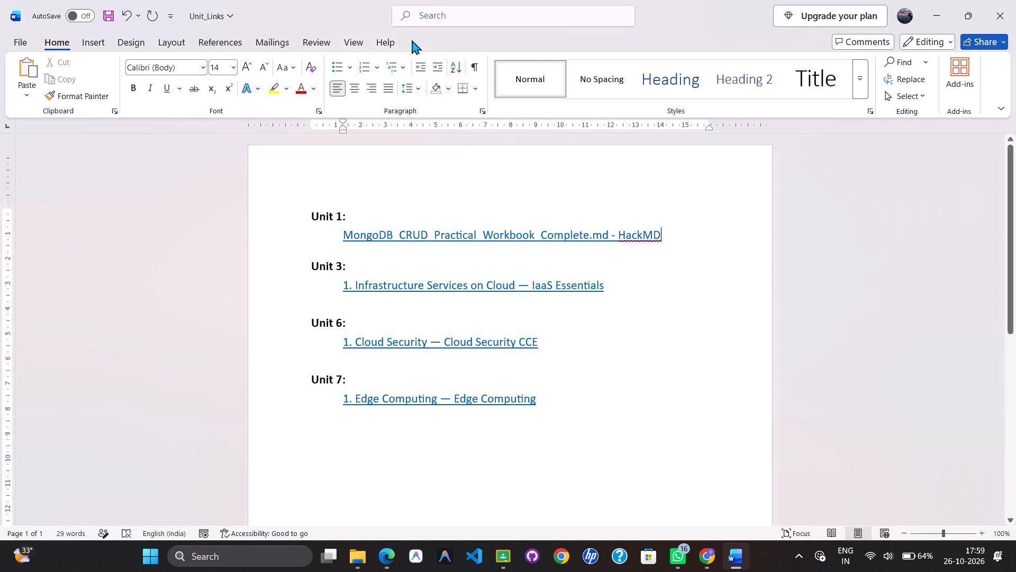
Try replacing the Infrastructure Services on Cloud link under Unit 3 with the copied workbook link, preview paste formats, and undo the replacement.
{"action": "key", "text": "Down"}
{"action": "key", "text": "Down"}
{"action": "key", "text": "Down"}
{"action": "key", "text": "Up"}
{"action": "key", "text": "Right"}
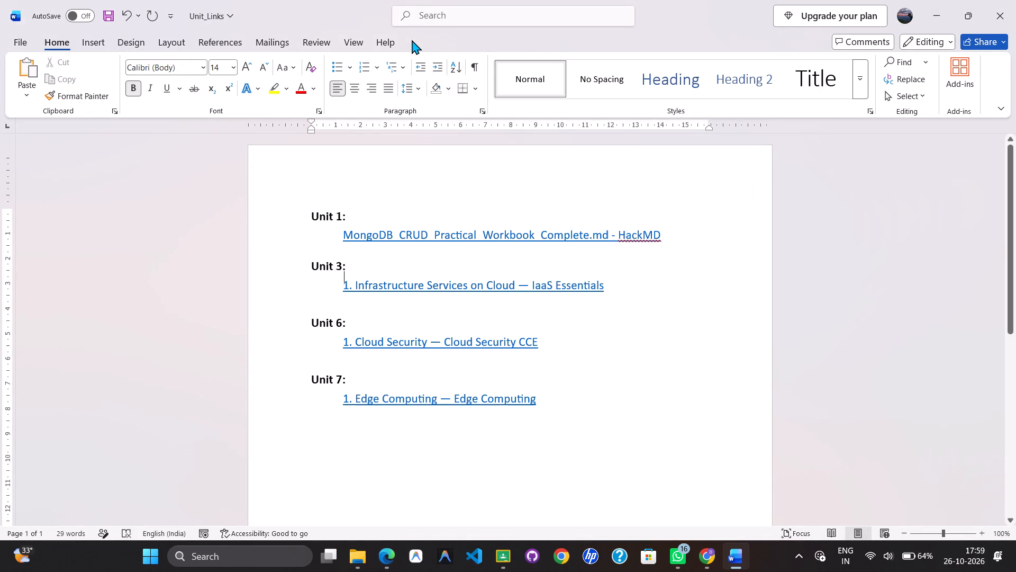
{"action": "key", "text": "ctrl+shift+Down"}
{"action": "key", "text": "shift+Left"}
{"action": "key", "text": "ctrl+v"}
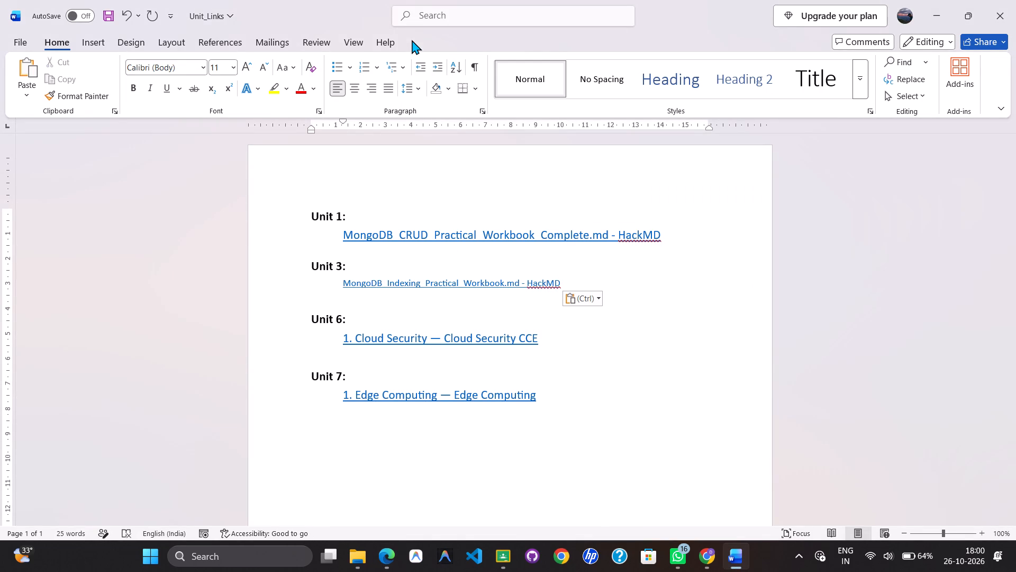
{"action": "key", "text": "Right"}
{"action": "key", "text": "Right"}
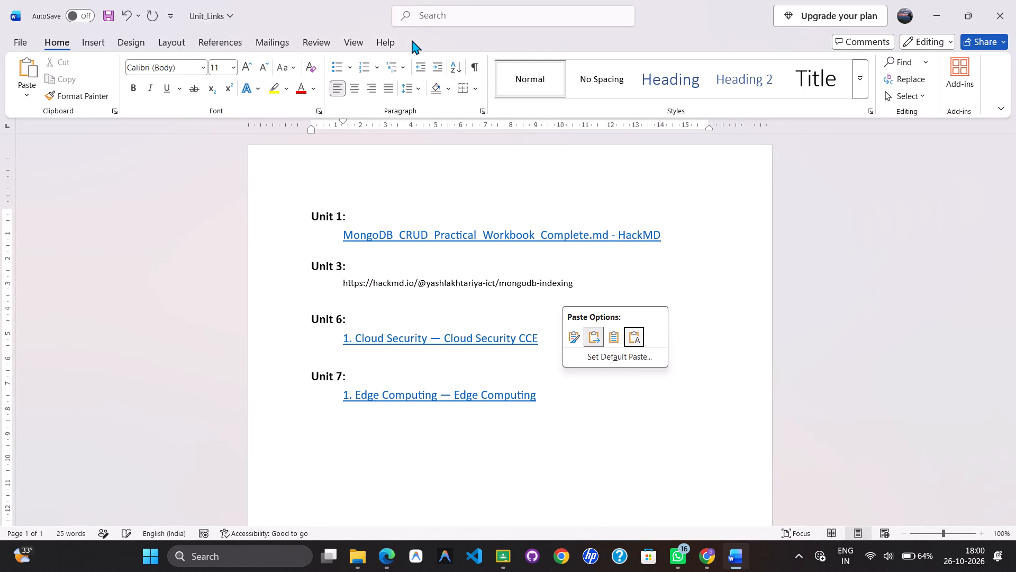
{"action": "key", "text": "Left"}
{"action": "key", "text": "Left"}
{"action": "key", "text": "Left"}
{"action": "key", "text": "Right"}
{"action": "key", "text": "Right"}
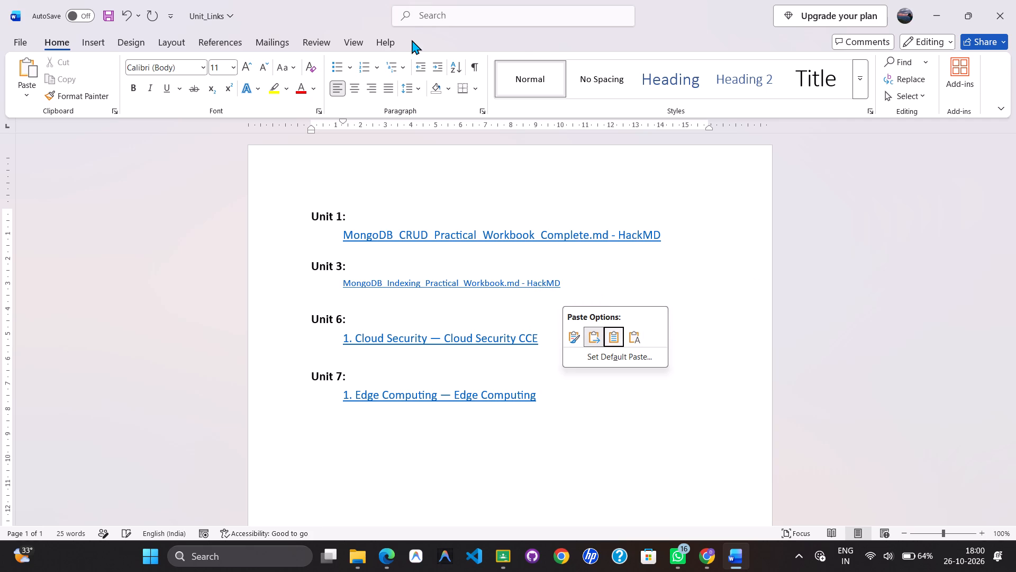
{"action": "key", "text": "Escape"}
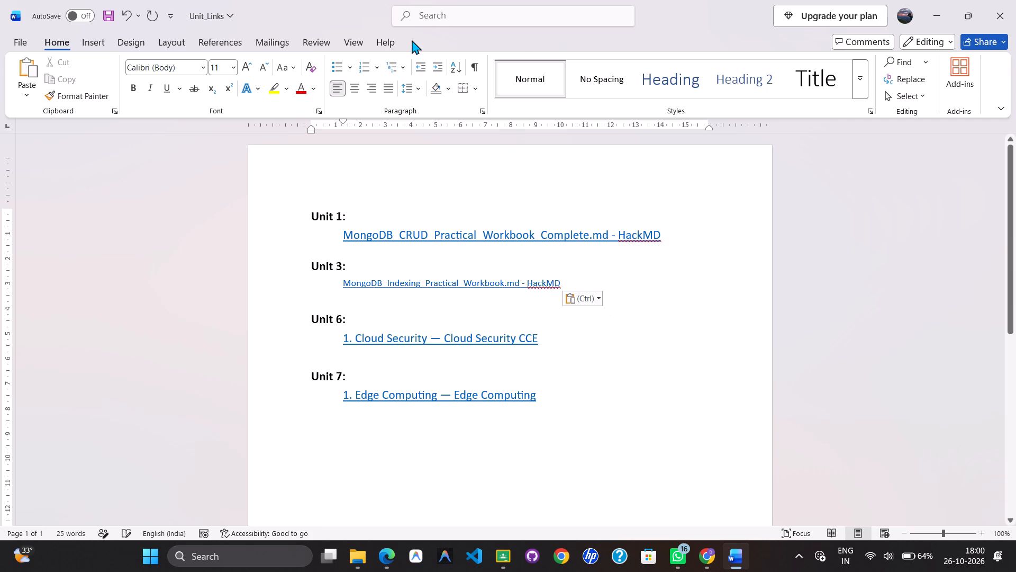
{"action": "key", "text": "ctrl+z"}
Replace the Infrastructure Services on Cloud link under Unit 3 with the MongoDB Indexing workbook link in the old link's formatting, without leftover characters.
{"action": "key", "text": "Left"}
{"action": "key", "text": "ctrl+shift+Down"}
{"action": "key", "text": "shift+Left"}
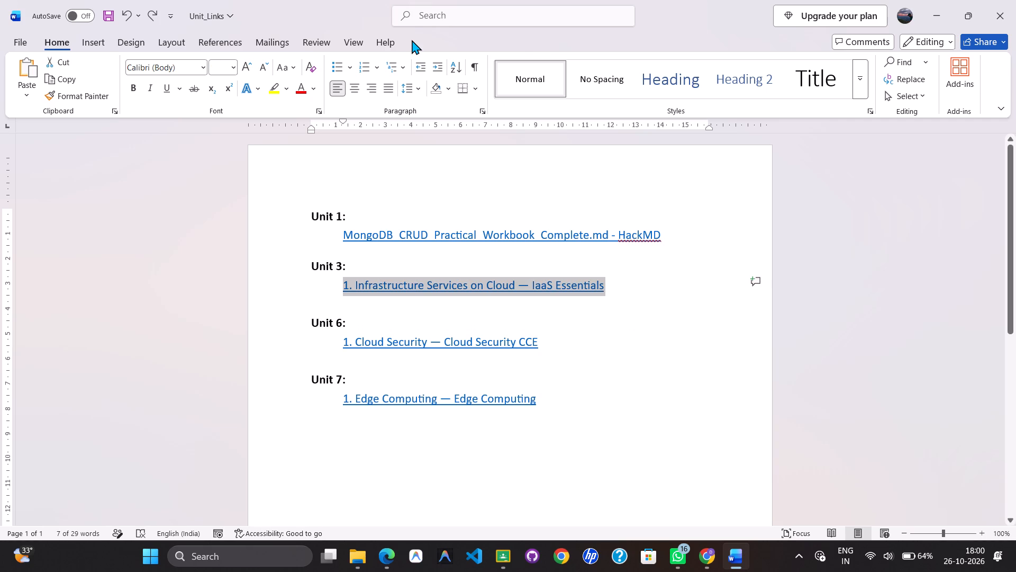
{"action": "key", "text": "shift+Left"}
{"action": "key", "text": "ctrl+v"}
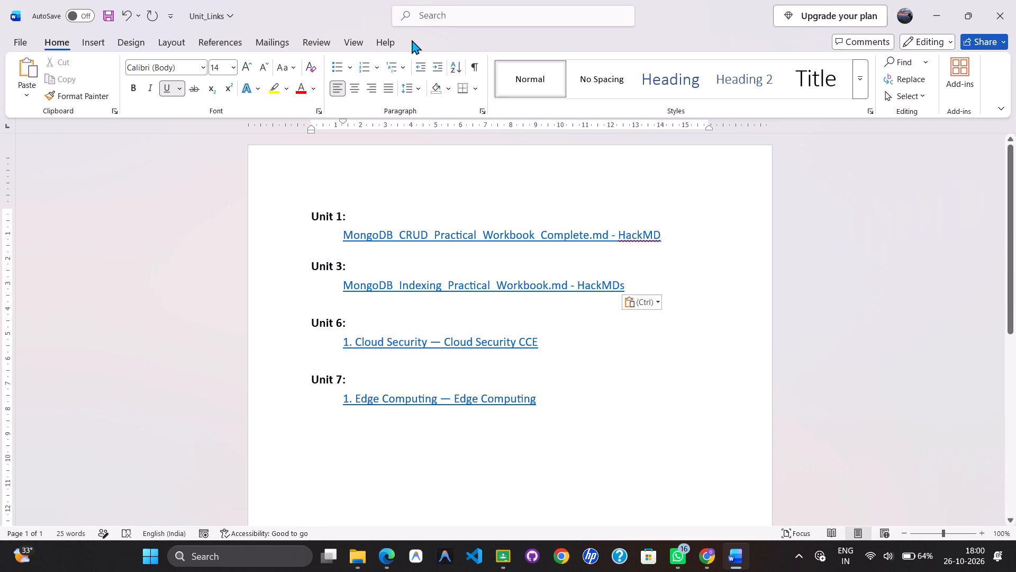
{"action": "key", "text": "Delete"}
{"action": "key", "text": "Right"}
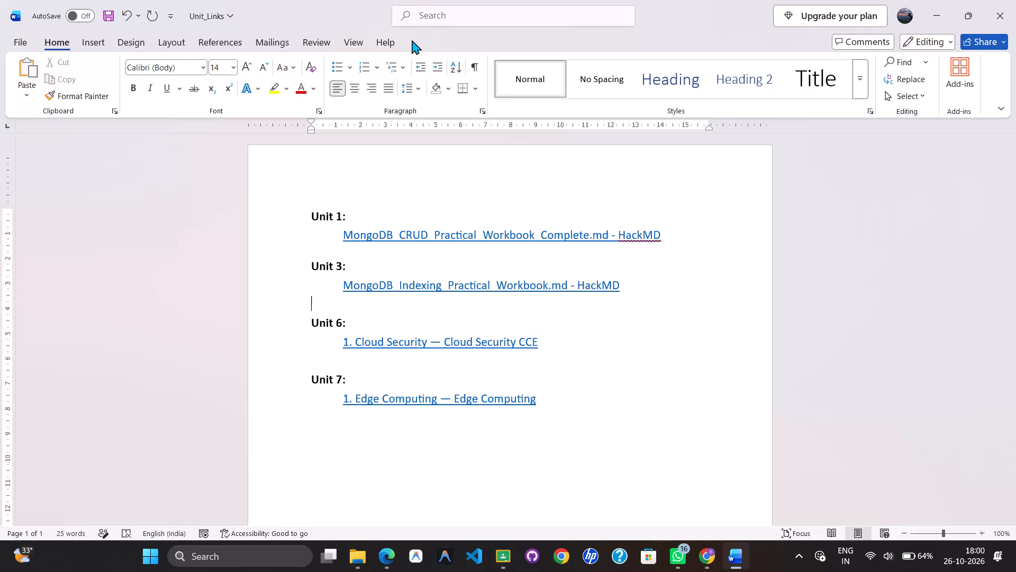
Change the Unit 3 heading to Unit 2.
{"action": "key", "text": "Left"}
{"action": "key", "text": "Left"}
{"action": "key", "text": "Up"}
{"action": "key", "text": "Left"}
{"action": "key", "text": "BackSpace"}
{"action": "key", "text": "2"}
Add the MongoDB Index Internals — Geo & Text page link from the Jul 16 Classroom post on a new line under Unit 2.
{"action": "key", "text": "Down"}
{"action": "key", "text": "Down"}
{"action": "key", "text": "Left"}
{"action": "key", "text": "Return"}
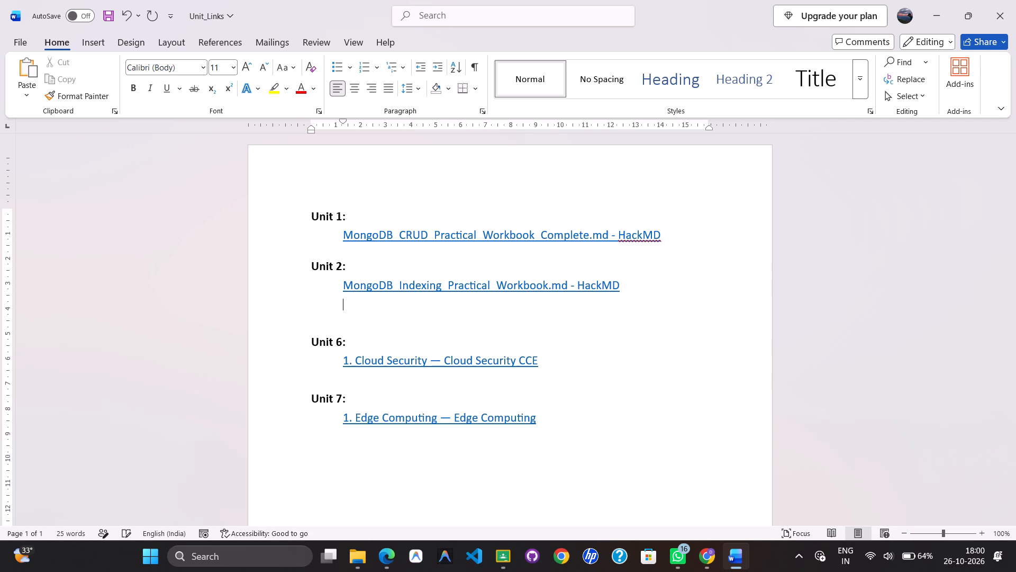
{"action": "key", "text": "alt+Tab"}
{"action": "key", "text": "alt+Tab"}
{"action": "key", "text": "alt+Tab"}
{"action": "key", "text": "alt+Tab"}
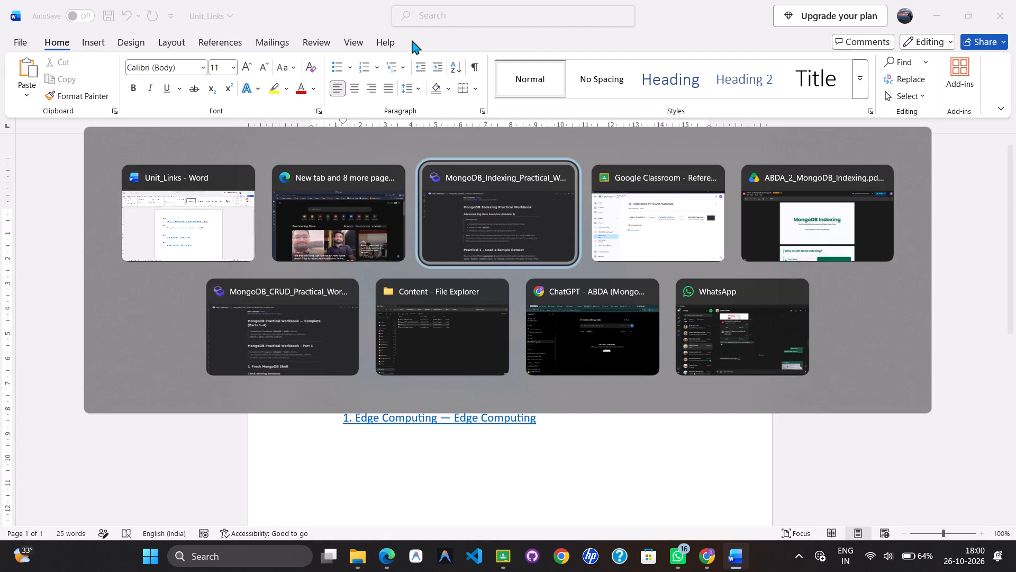
{"action": "key", "text": "alt+Tab"}
{"action": "left_click", "coordinate": [862, 204]}
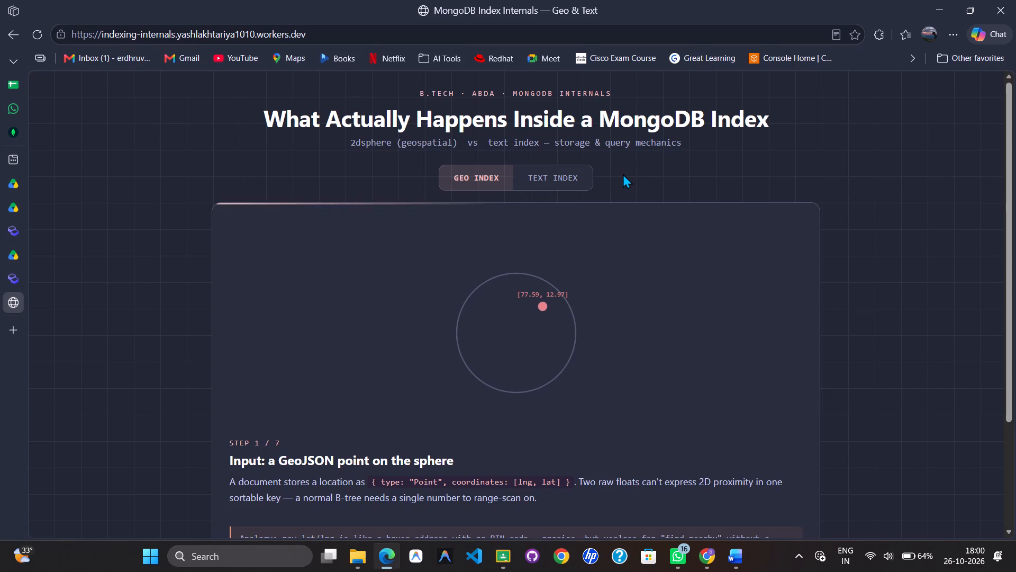
{"action": "left_click", "coordinate": [420, 35]}
{"action": "key", "text": "ctrl+c"}
{"action": "key", "text": "ctrl+c"}
{"action": "key", "text": "alt+Tab"}
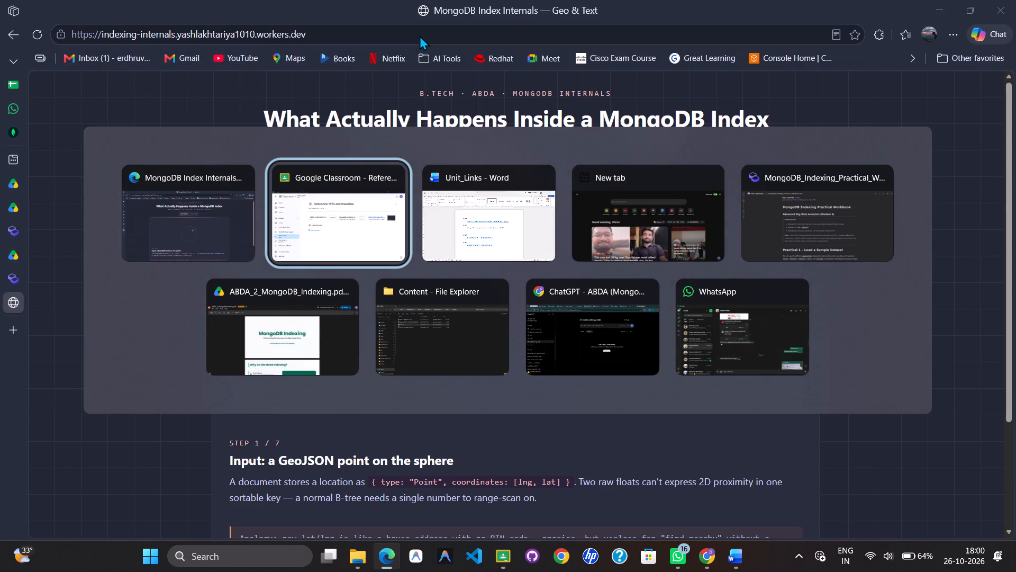
{"action": "key", "text": "alt+Tab"}
{"action": "key", "text": "ctrl+v"}
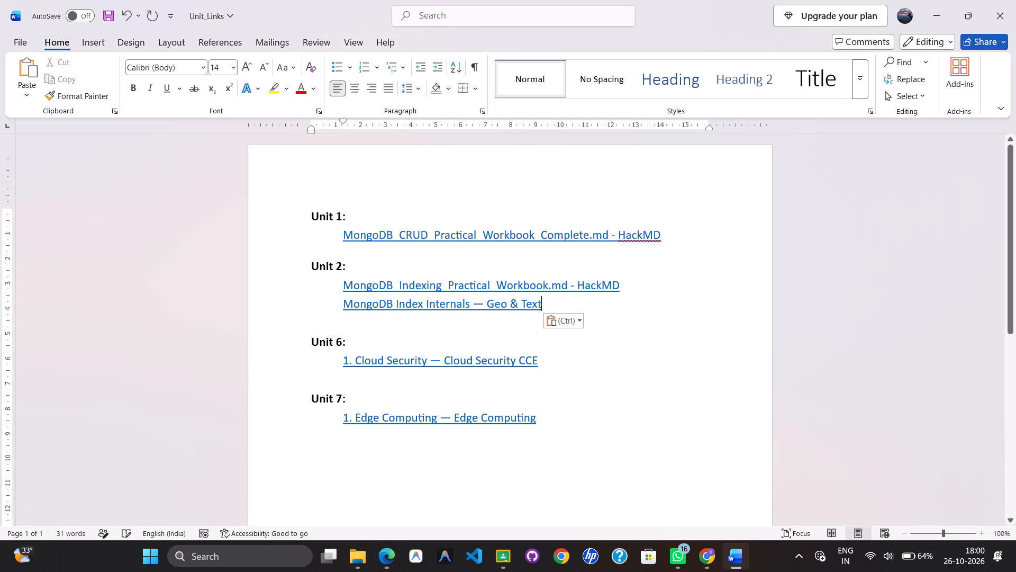
Return to the ABDA_2026 stream in Google Classroom and open the Reference PPTs and material post dated Jul 27.
{"action": "key", "text": "alt+Tab"}
{"action": "key", "text": "alt+Tab"}
{"action": "left_click", "coordinate": [432, 333]}
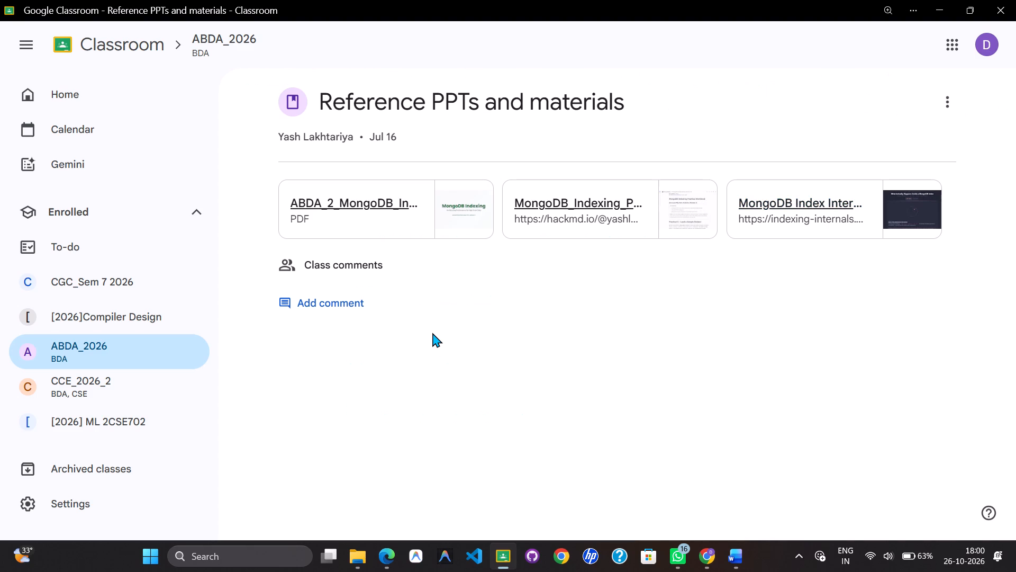
{"action": "scroll", "coordinate": [400, 323], "scroll_direction": "right", "scroll_amount": 8}
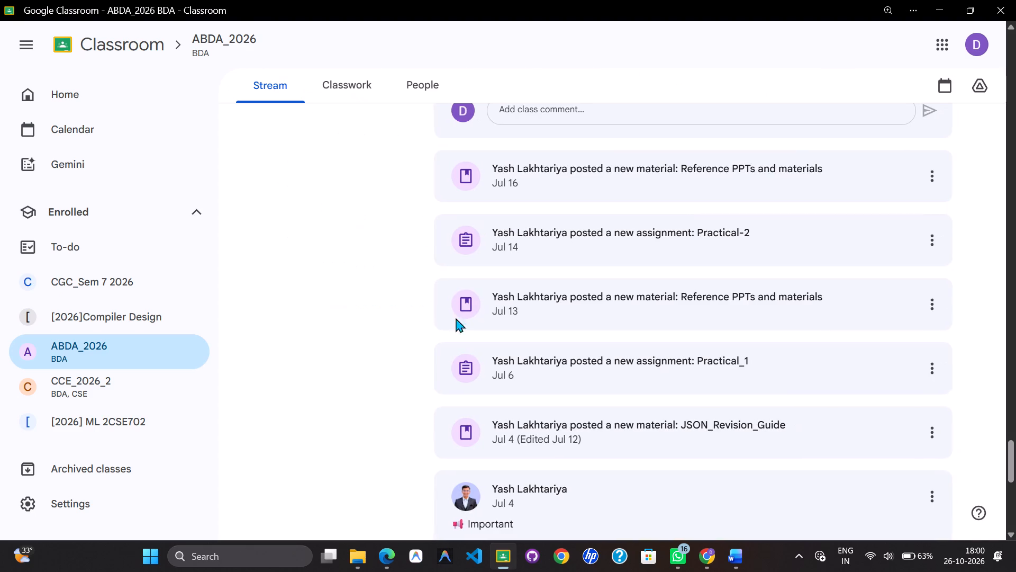
{"action": "scroll", "coordinate": [664, 249], "scroll_direction": "up", "scroll_amount": 1}
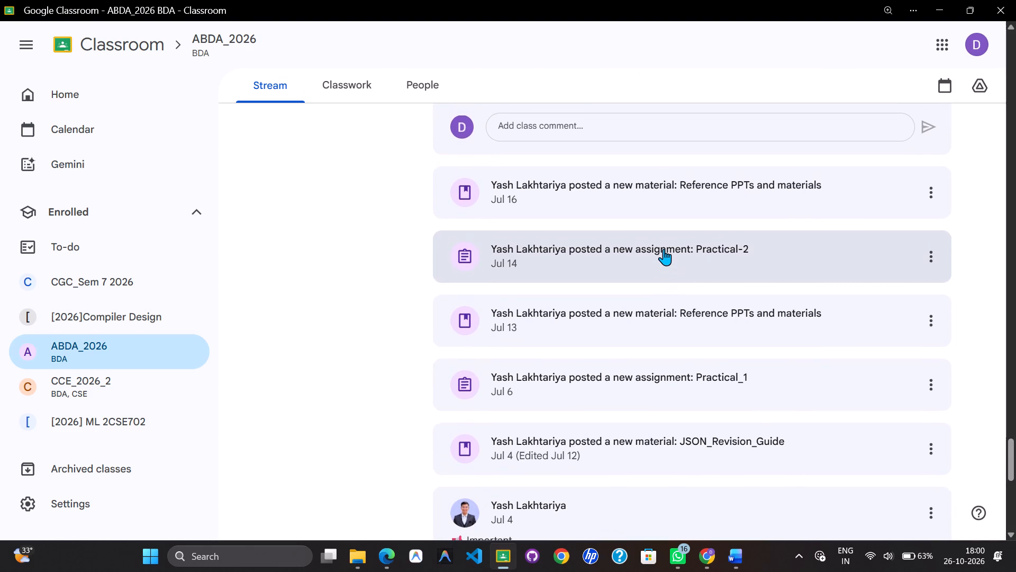
{"action": "scroll", "coordinate": [664, 249], "scroll_direction": "up", "scroll_amount": 5}
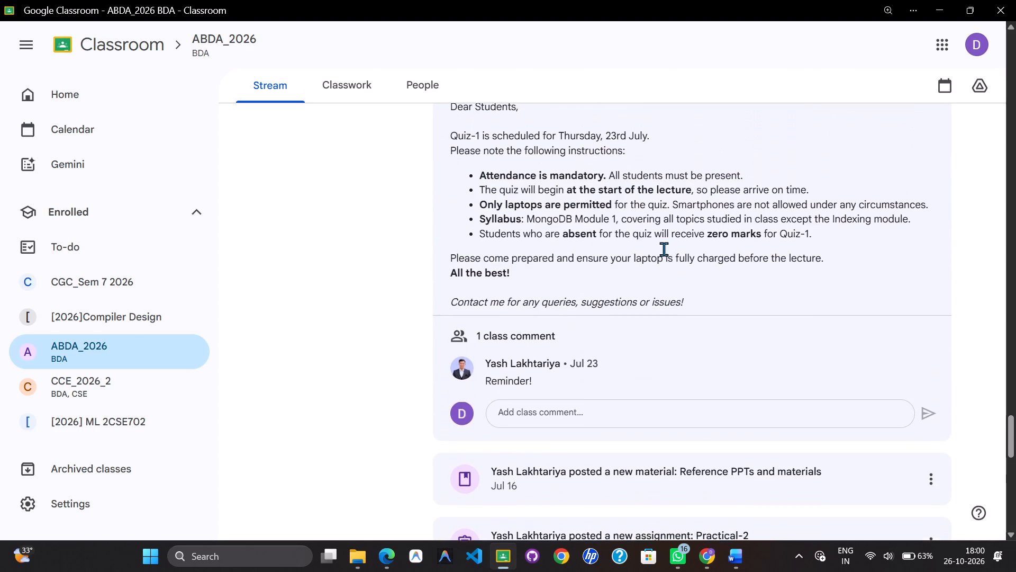
{"action": "scroll", "coordinate": [664, 249], "scroll_direction": "up", "scroll_amount": 5}
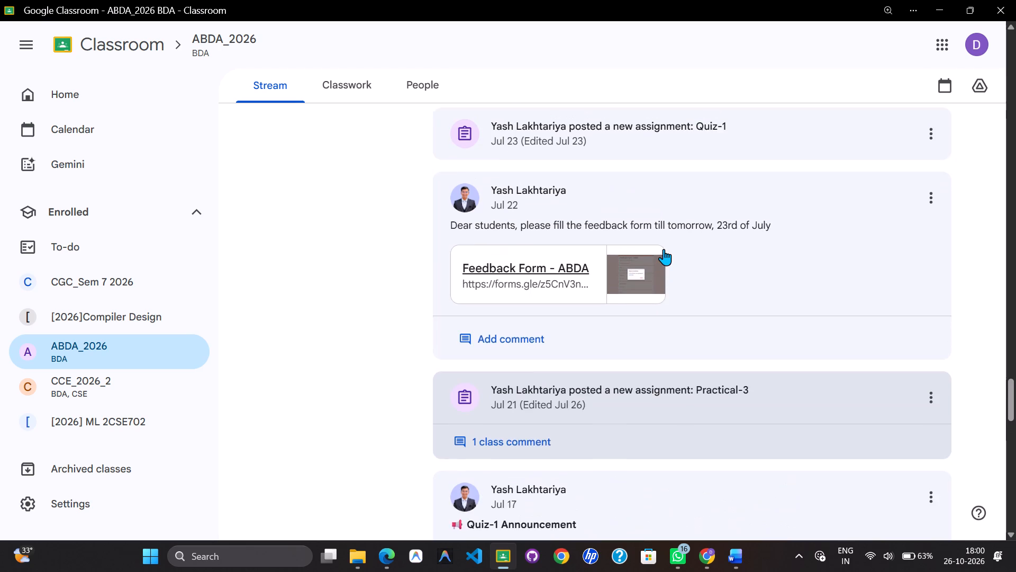
{"action": "scroll", "coordinate": [664, 249], "scroll_direction": "up", "scroll_amount": 3}
{"action": "left_click", "coordinate": [643, 166]}
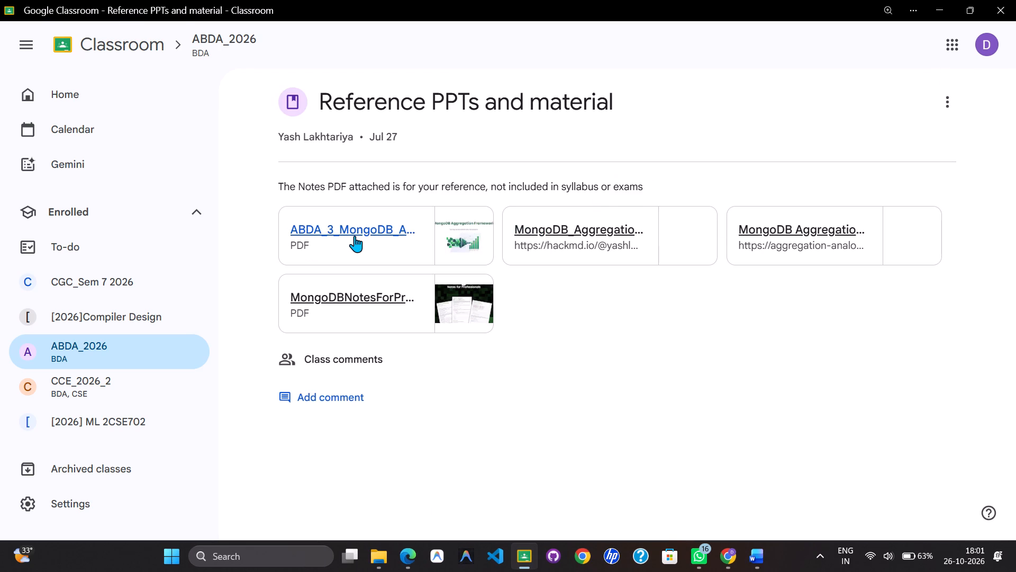
Download ABDA_3_MongoDB_Aggregation.pdf from the Jul 27 Classroom post into the ABDA Content folder.
{"action": "left_click", "coordinate": [355, 236]}
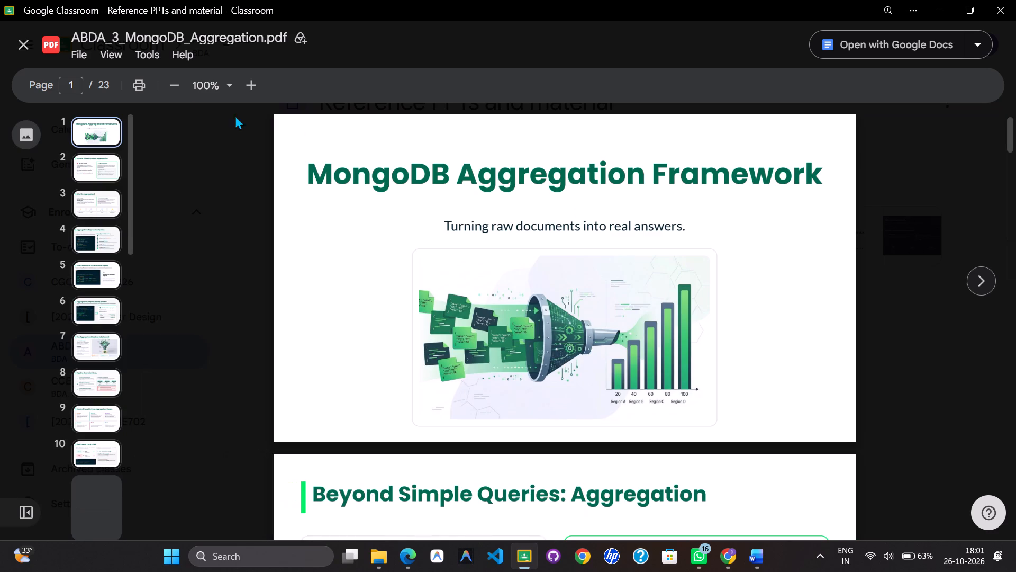
{"action": "left_click", "coordinate": [67, 56]}
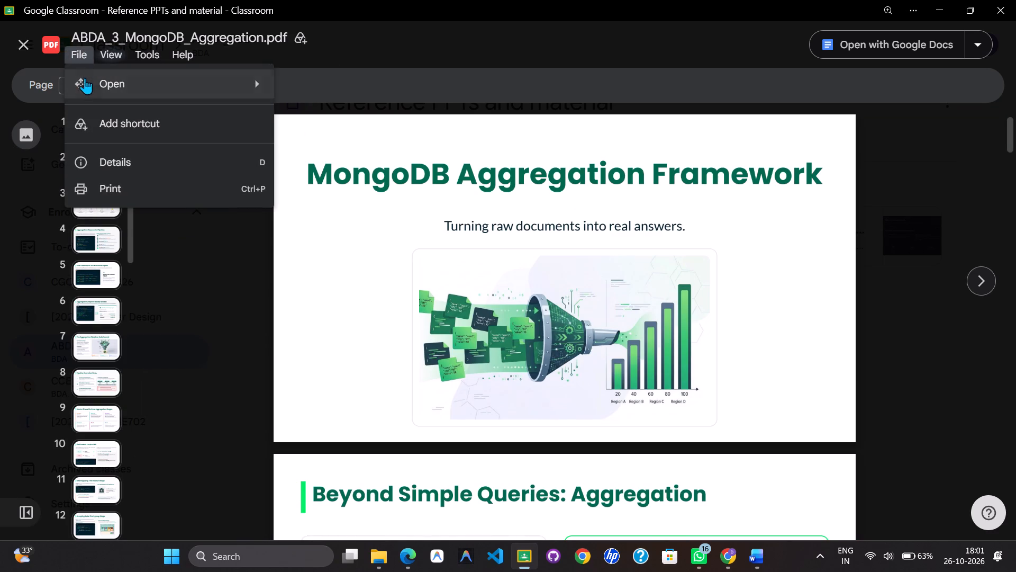
{"action": "left_click", "coordinate": [317, 90]}
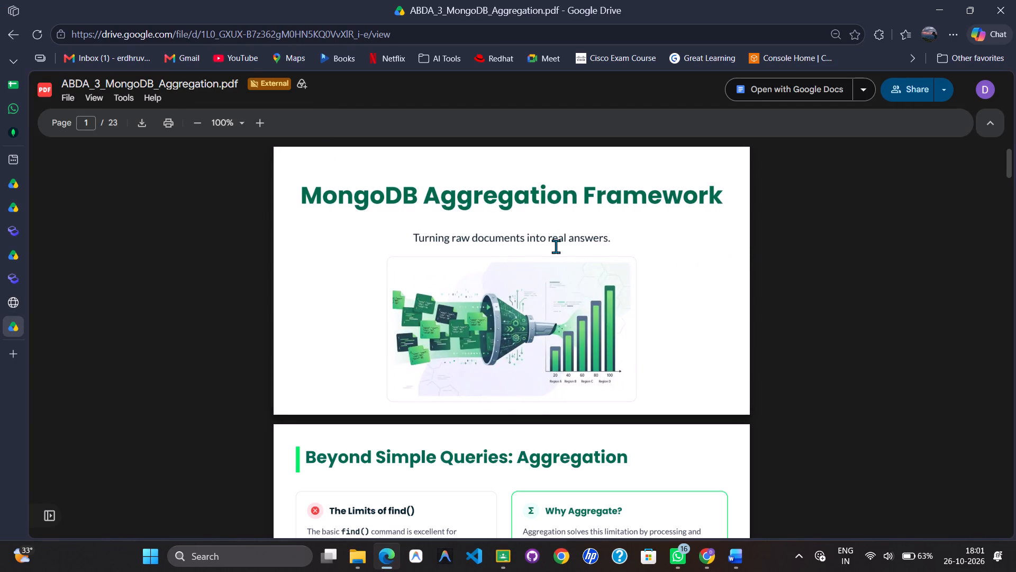
{"action": "left_click", "coordinate": [66, 96]}
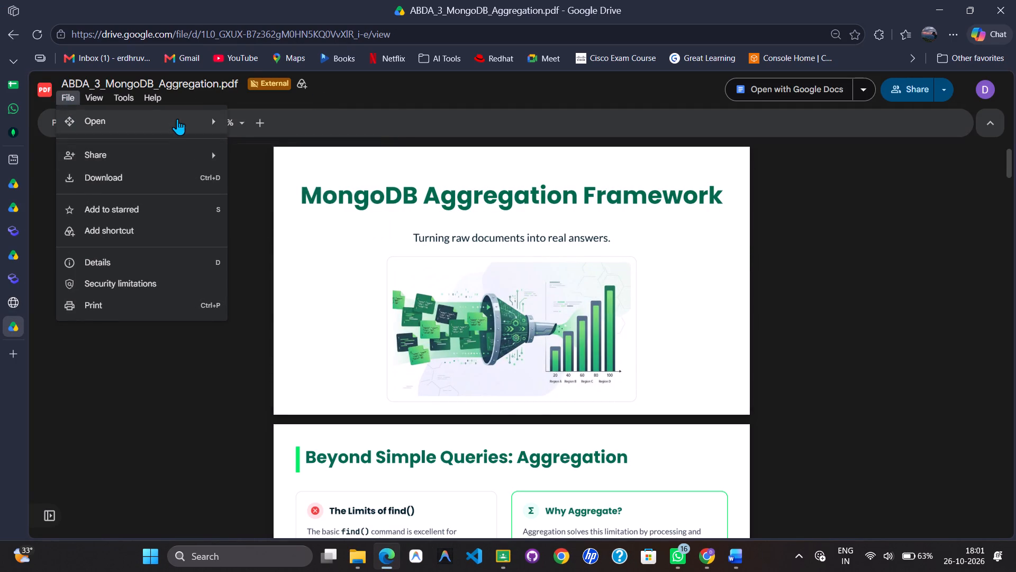
{"action": "left_click", "coordinate": [486, 218]}
{"action": "key", "text": "ctrl+d"}
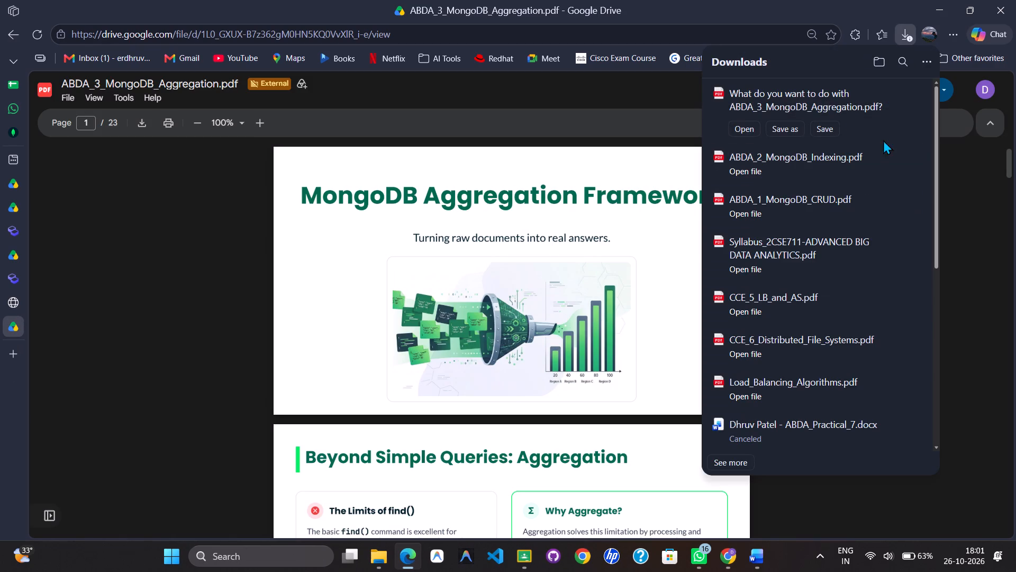
{"action": "left_click", "coordinate": [789, 129]}
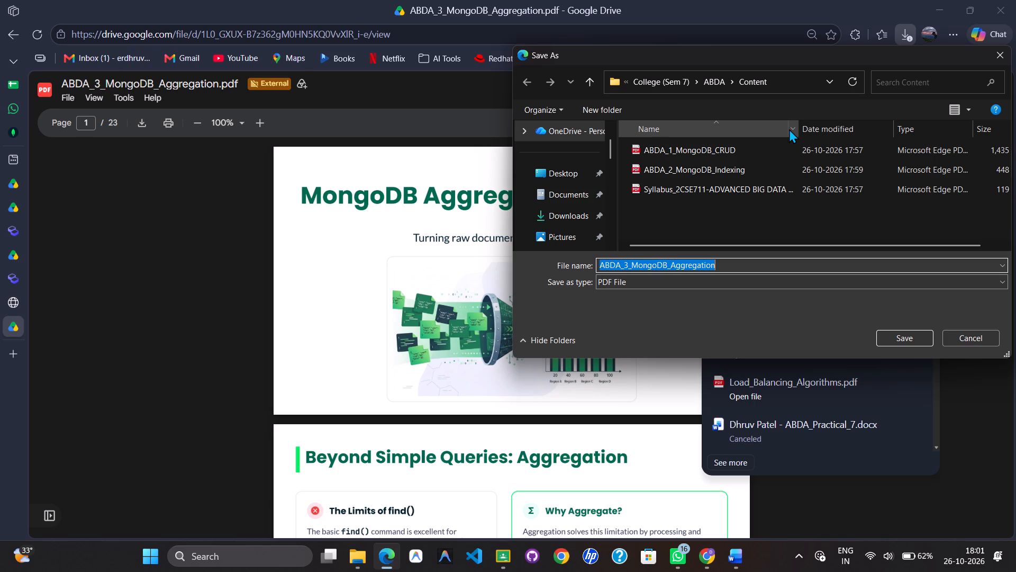
{"action": "left_click", "coordinate": [892, 343]}
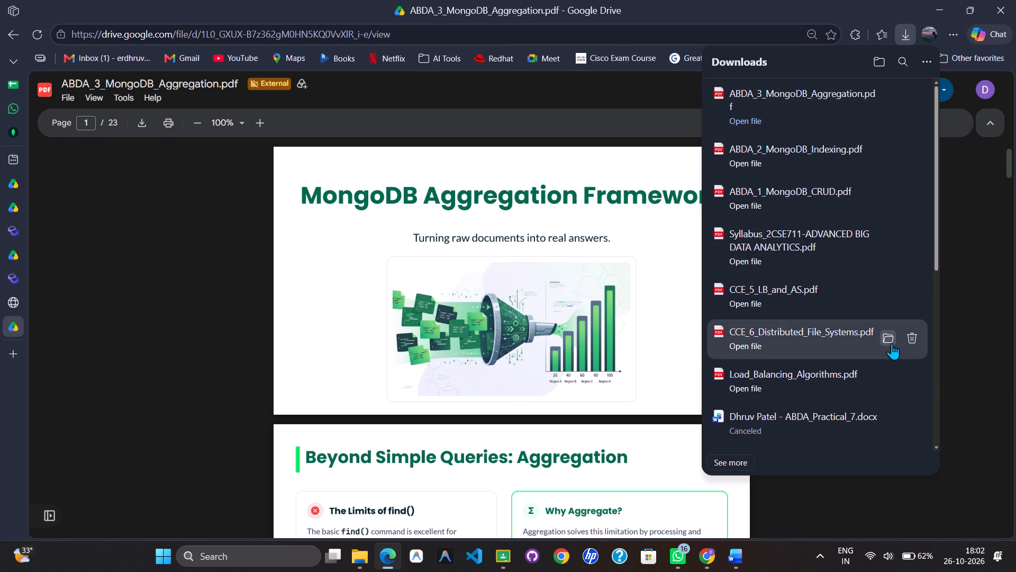
{"action": "left_click", "coordinate": [519, 328]}
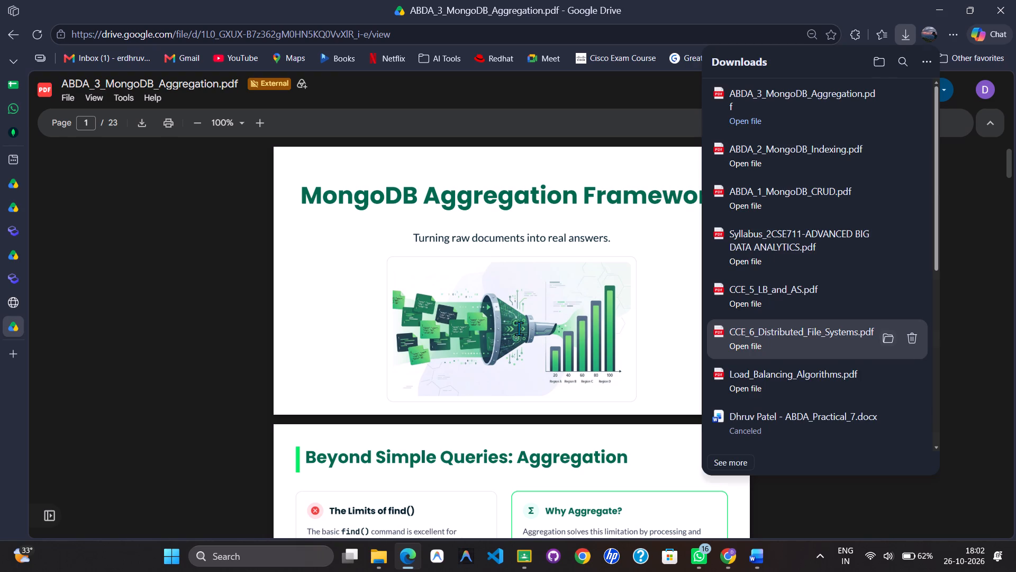
Open the MongoDB_Aggregation_Workbook page attached to the Jul 27 Classroom post and copy its web address.
{"action": "key", "text": "alt+Tab"}
{"action": "key", "text": "alt+Tab"}
{"action": "key", "text": "alt+Tab"}
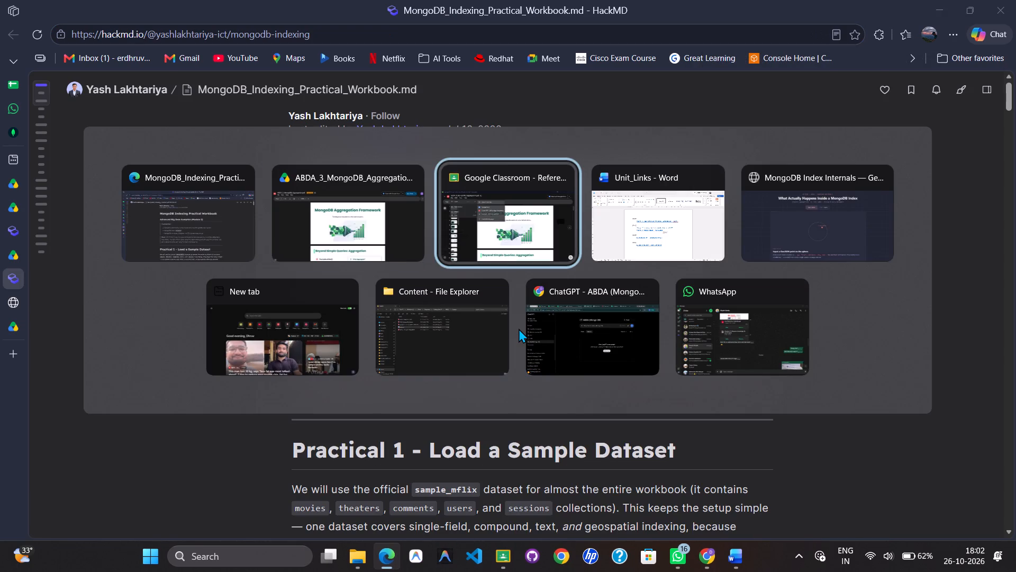
{"action": "key", "text": "Escape"}
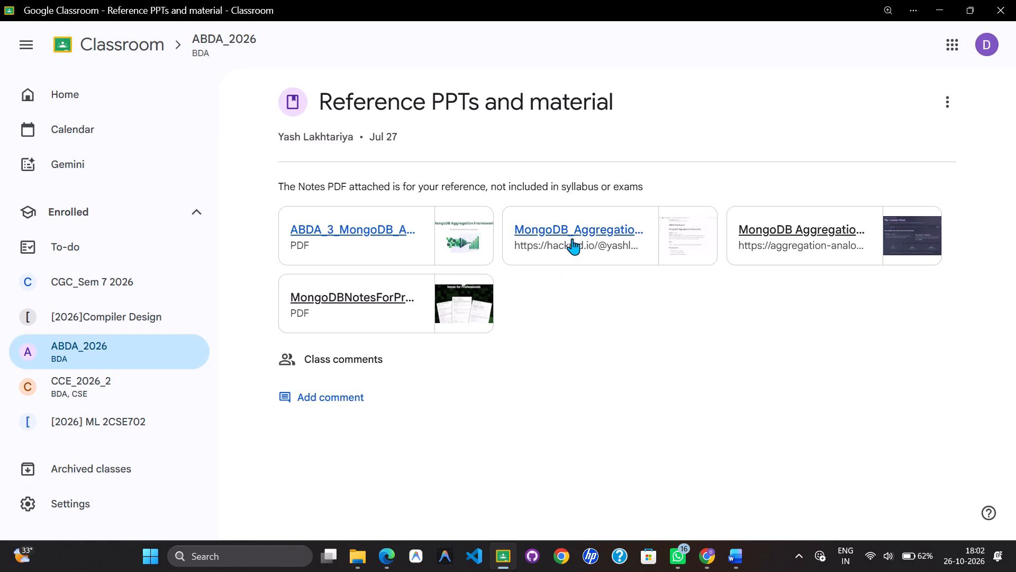
{"action": "left_click", "coordinate": [576, 233]}
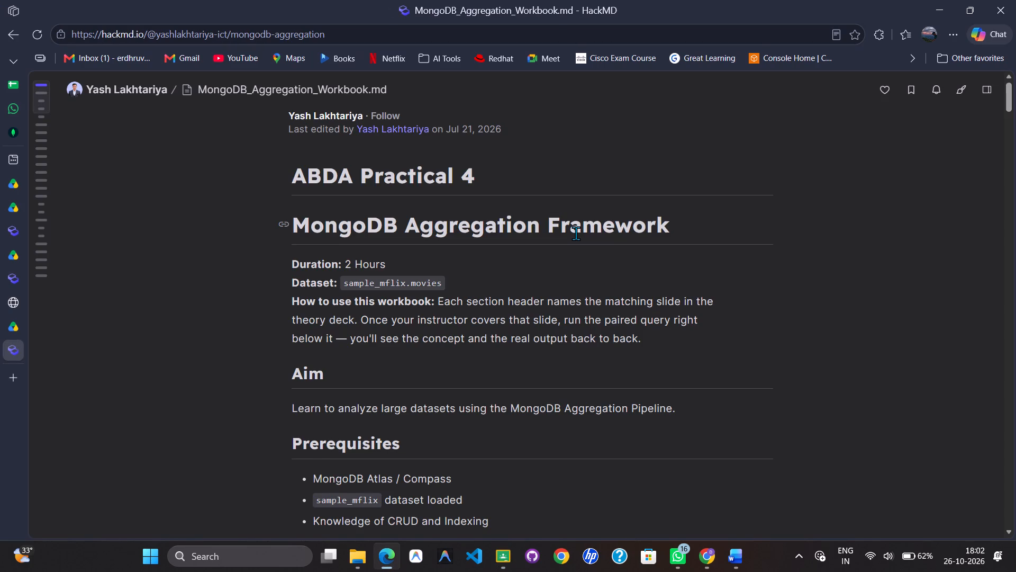
{"action": "left_click", "coordinate": [423, 40]}
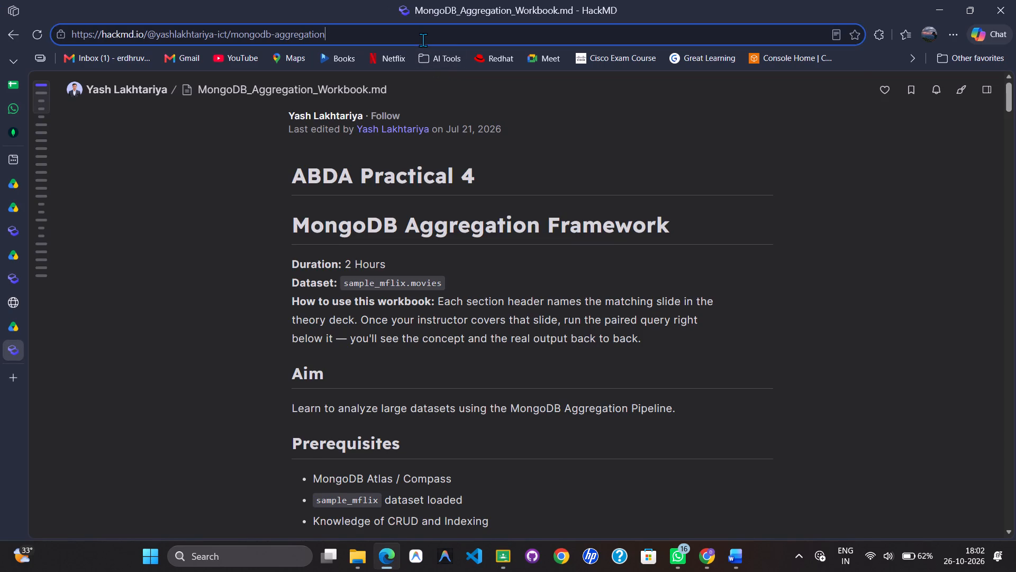
{"action": "key", "text": "ctrl+c"}
In Unit_Links, replace the Cloud Security link under Unit 6 with the copied MongoDB Aggregation workbook link in the old link's formatting, without leftover characters.
{"action": "key", "text": "alt+Tab"}
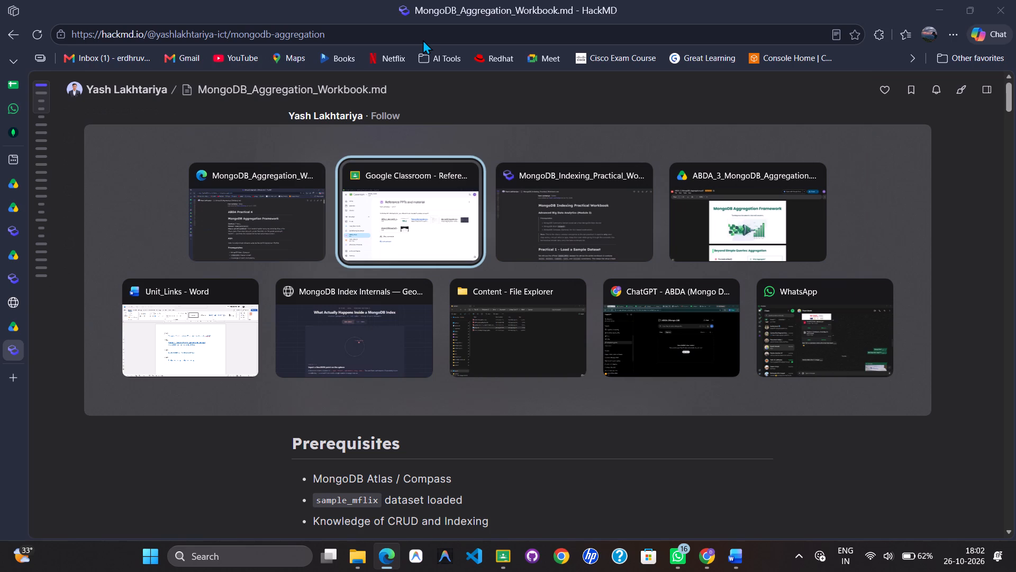
{"action": "key", "text": "alt+Down"}
{"action": "key", "text": "alt+Left"}
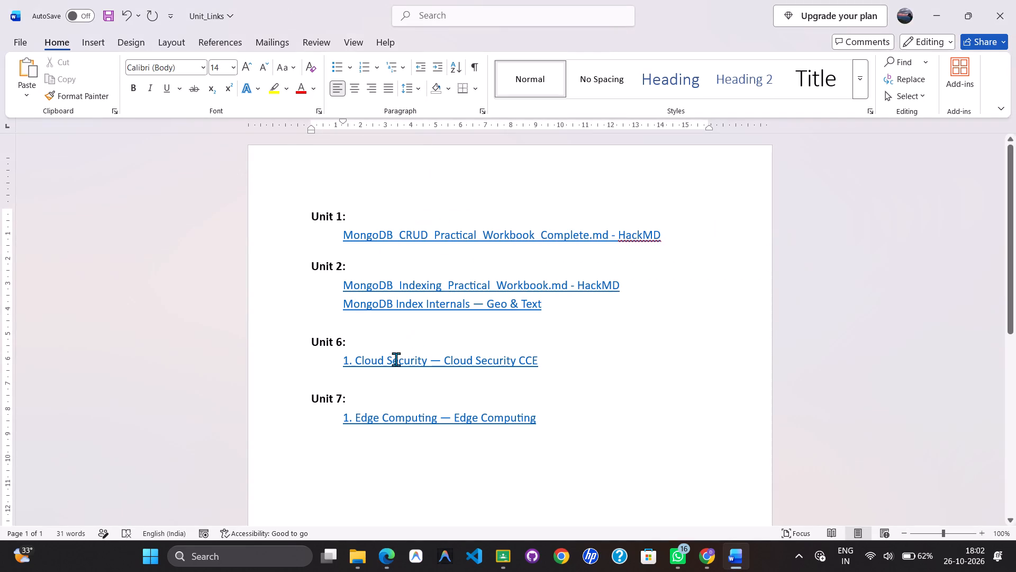
{"action": "left_click", "coordinate": [383, 359]}
{"action": "key", "text": "ctrl+Left"}
{"action": "key", "text": "ctrl+Left"}
{"action": "key", "text": "Left"}
{"action": "key", "text": "ctrl+shift+Down"}
{"action": "key", "text": "ctrl+shift+Right"}
{"action": "key", "text": "shift+Left"}
{"action": "key", "text": "shift+Left"}
{"action": "key", "text": "shift+Left"}
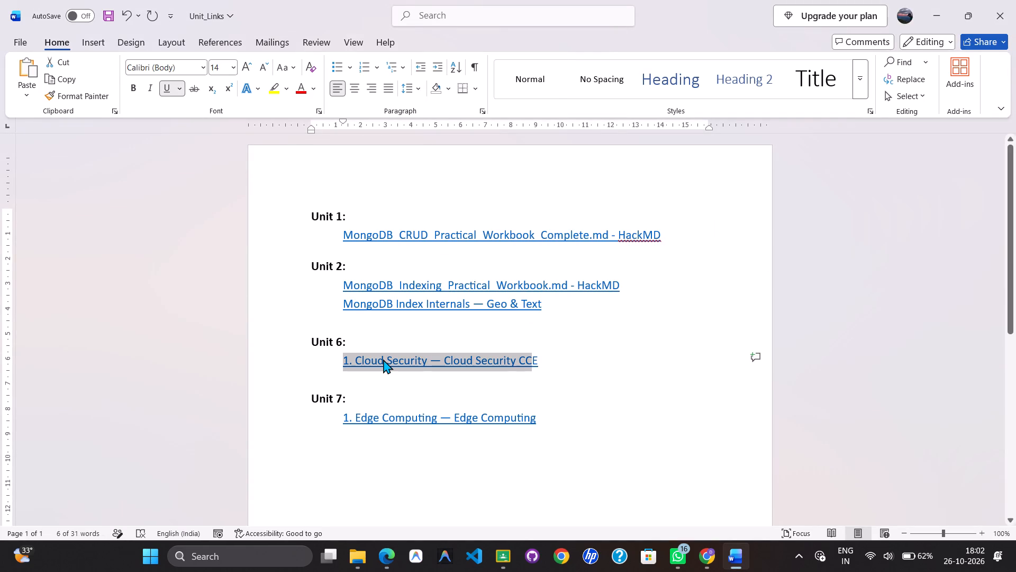
{"action": "key", "text": "shift+Right"}
{"action": "key", "text": "shift+Left"}
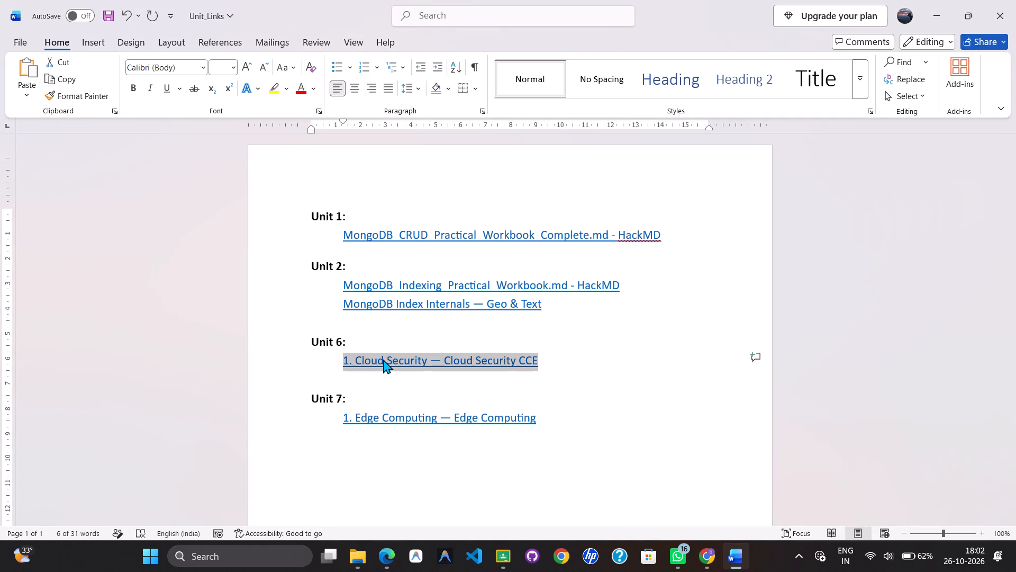
{"action": "key", "text": "ctrl+v"}
{"action": "key", "text": "ctrl+z"}
{"action": "key", "text": "shift+Left"}
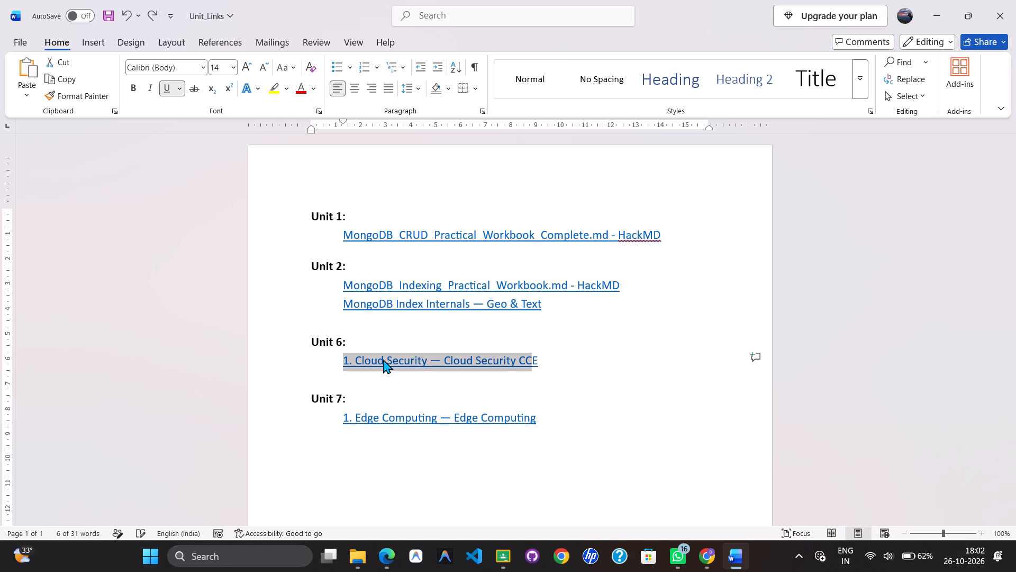
{"action": "key", "text": "ctrl+v"}
{"action": "key", "text": "Delete"}
Change the Unit 6 heading to Unit 3.
{"action": "key", "text": "Up"}
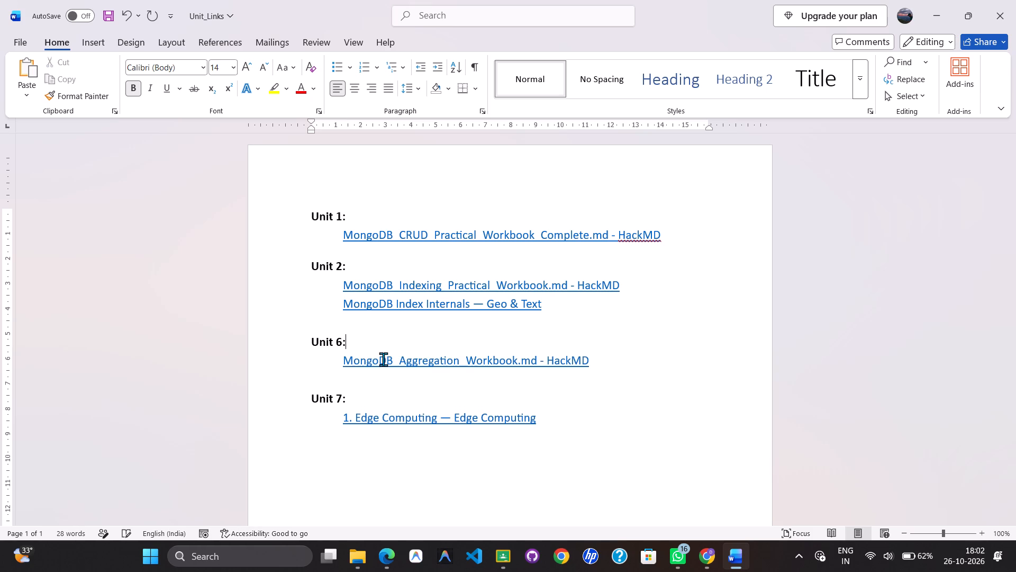
{"action": "key", "text": "Left"}
{"action": "key", "text": "BackSpace"}
{"action": "key", "text": "3"}
Add the MongoDB Aggregation — The Canteen Rush page link from the Jul 27 post on a new line under Unit 3, followed by a blank line.
{"action": "key", "text": "Down"}
{"action": "key", "text": "Down"}
{"action": "key", "text": "Left"}
{"action": "key", "text": "Return"}
{"action": "key", "text": "alt+Tab"}
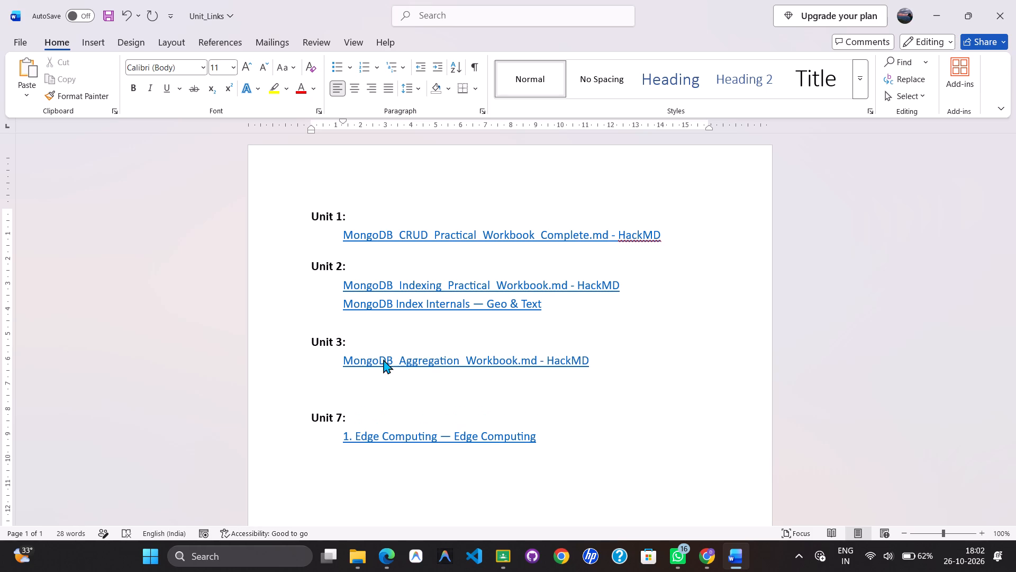
{"action": "key", "text": "alt+Tab"}
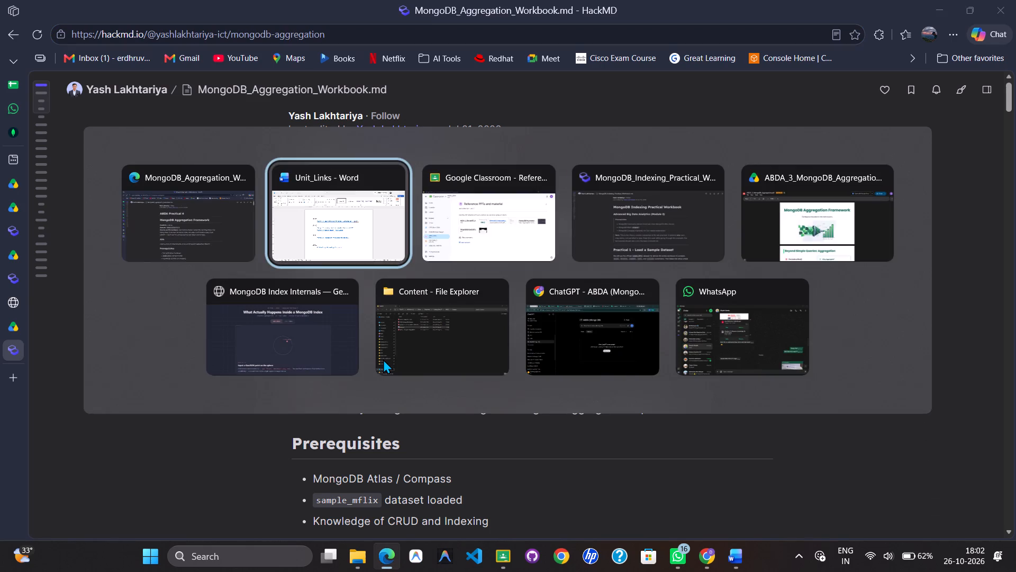
{"action": "key", "text": "alt+Tab"}
{"action": "left_click", "coordinate": [815, 235]}
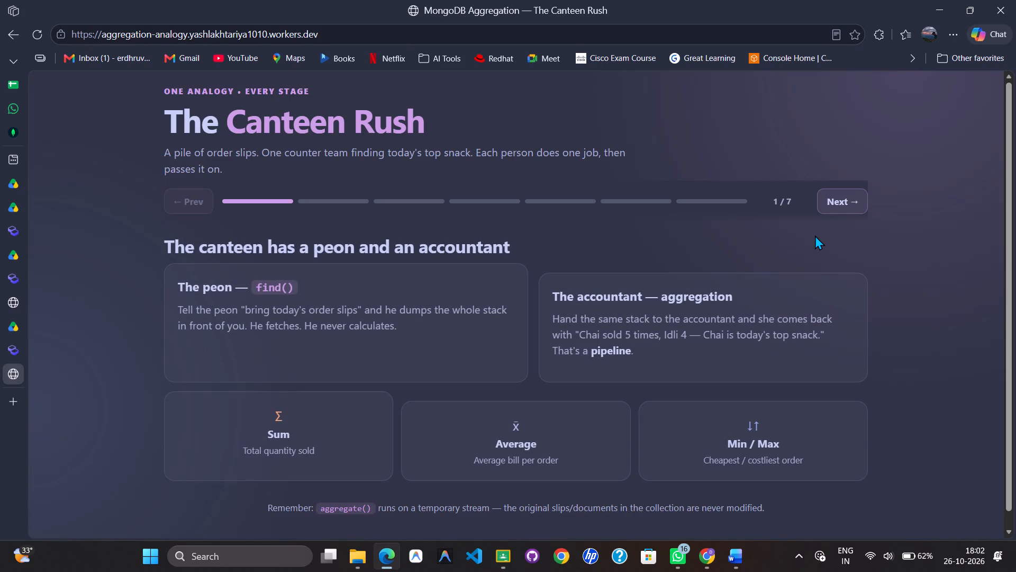
{"action": "left_click", "coordinate": [397, 29]}
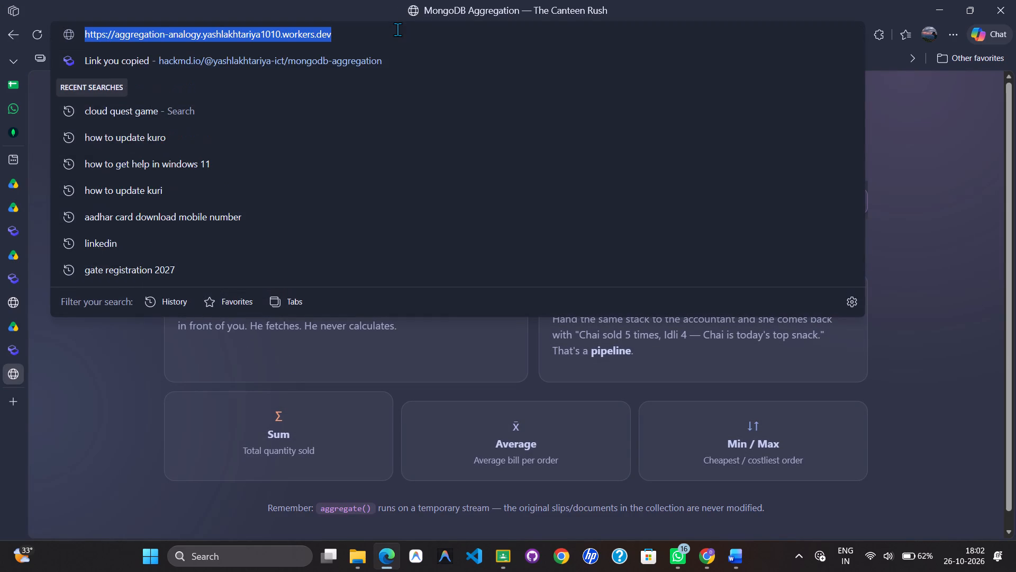
{"action": "key", "text": "ctrl+c"}
{"action": "key", "text": "alt+Tab"}
{"action": "key", "text": "alt+Tab"}
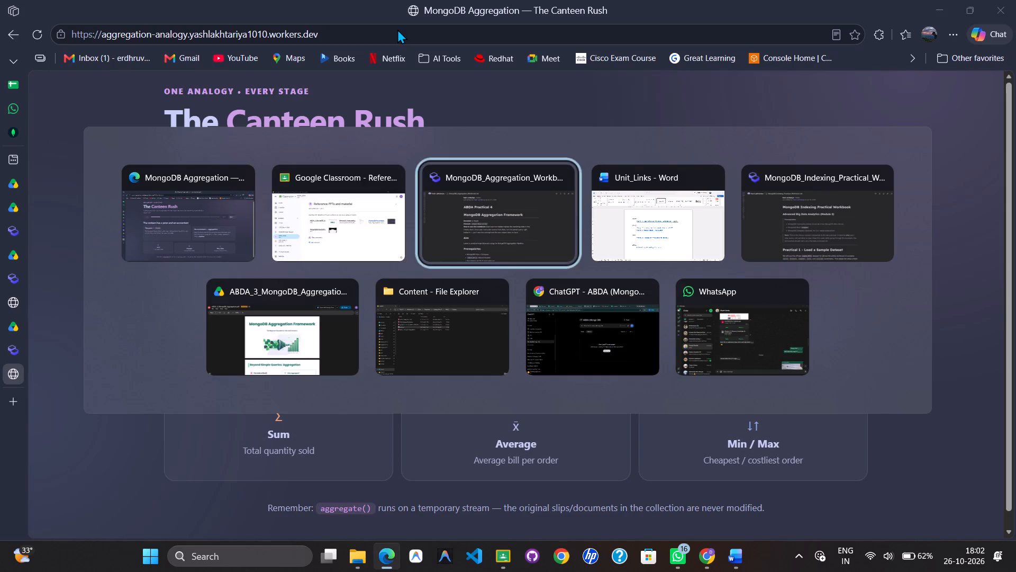
{"action": "key", "text": "alt+Tab"}
{"action": "key", "text": "ctrl+v"}
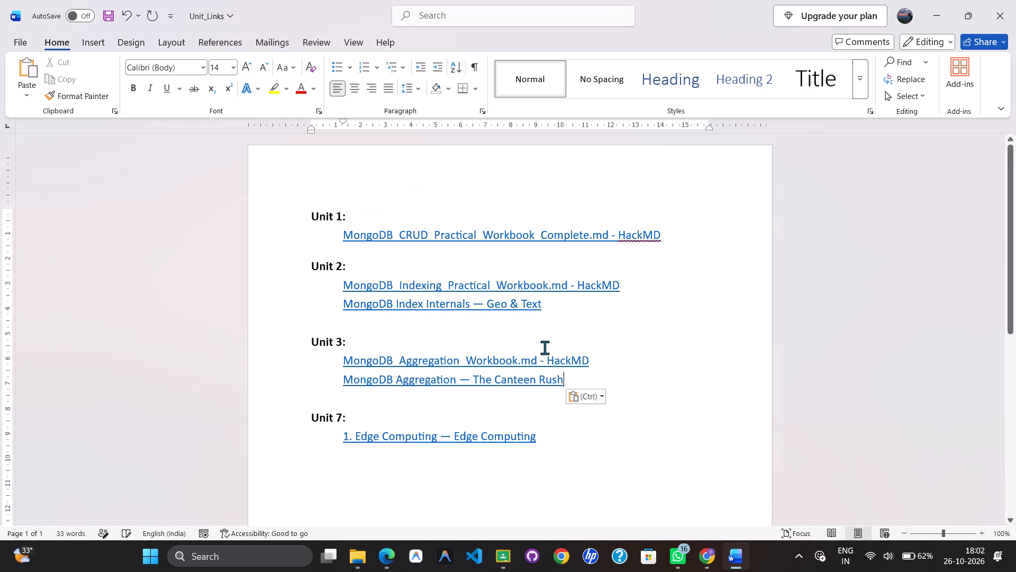
{"action": "key", "text": "Return"}
Download MongoDBNotesForProfessionals.pdf from the Jul 27 Classroom post into the ABDA Content folder.
{"action": "key", "text": "alt+Tab"}
{"action": "key", "text": "alt+Tab"}
{"action": "key", "text": "alt+Tab"}
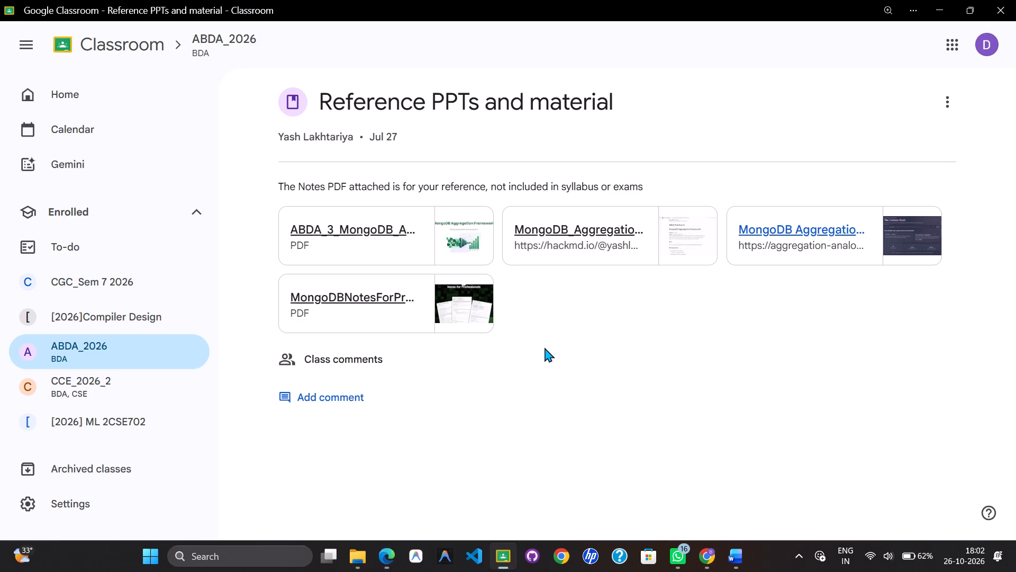
{"action": "left_click", "coordinate": [365, 305]}
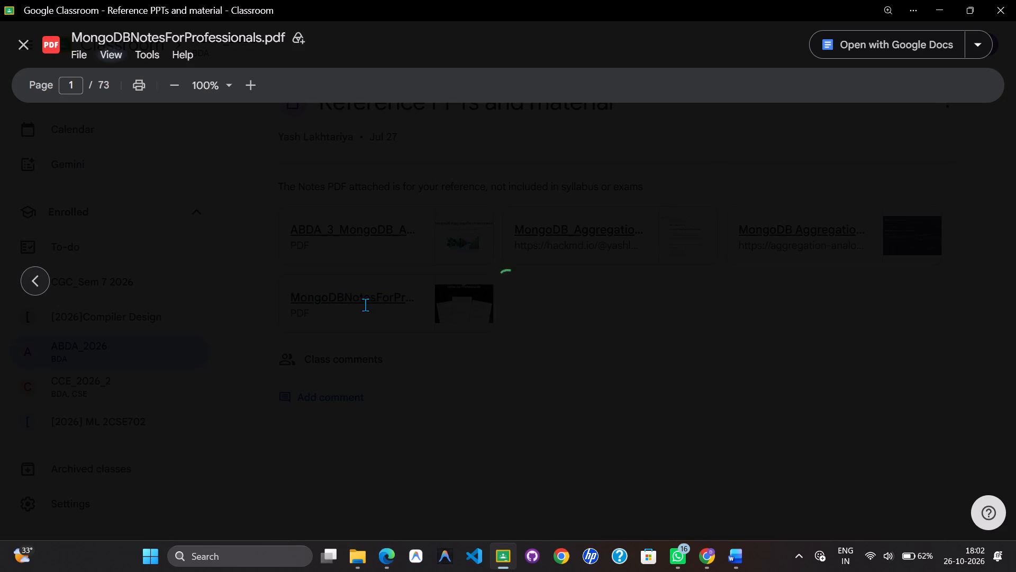
{"action": "scroll", "coordinate": [365, 305], "scroll_direction": "down", "scroll_amount": 9}
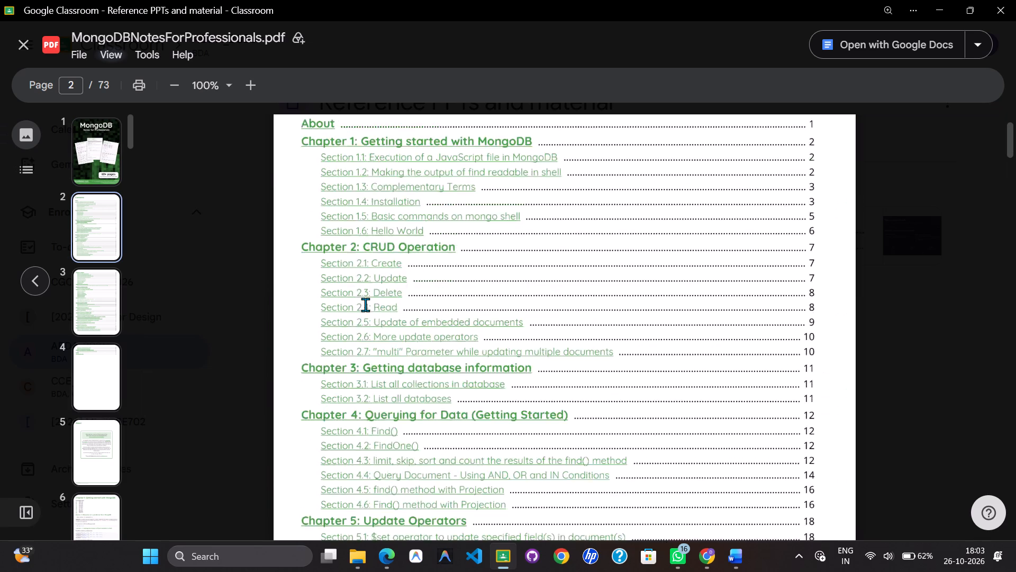
{"action": "scroll", "coordinate": [365, 305], "scroll_direction": "down", "scroll_amount": 16}
{"action": "scroll", "coordinate": [365, 305], "scroll_direction": "up", "scroll_amount": 20}
{"action": "scroll", "coordinate": [365, 305], "scroll_direction": "up", "scroll_amount": 9}
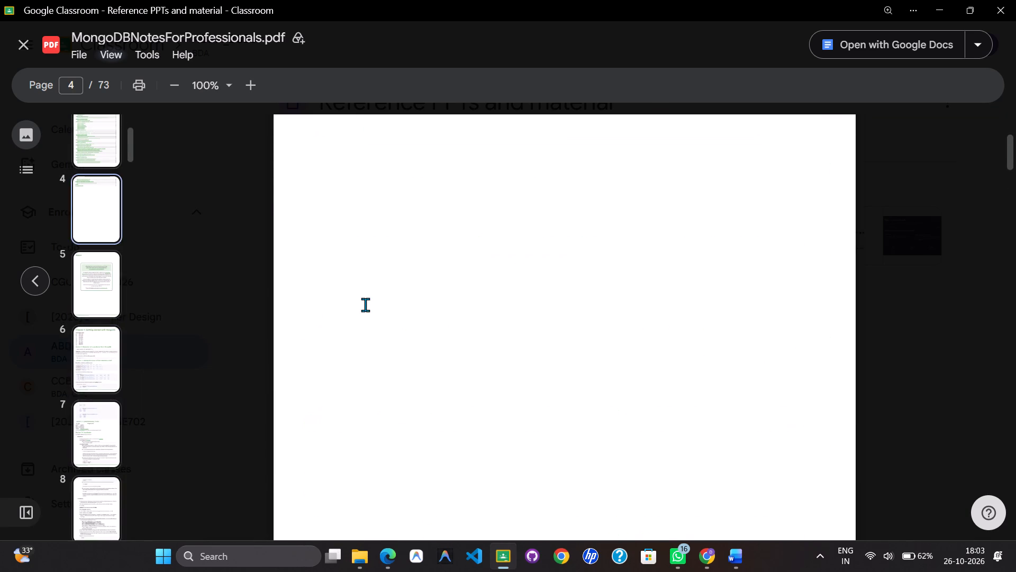
{"action": "left_click", "coordinate": [87, 58]}
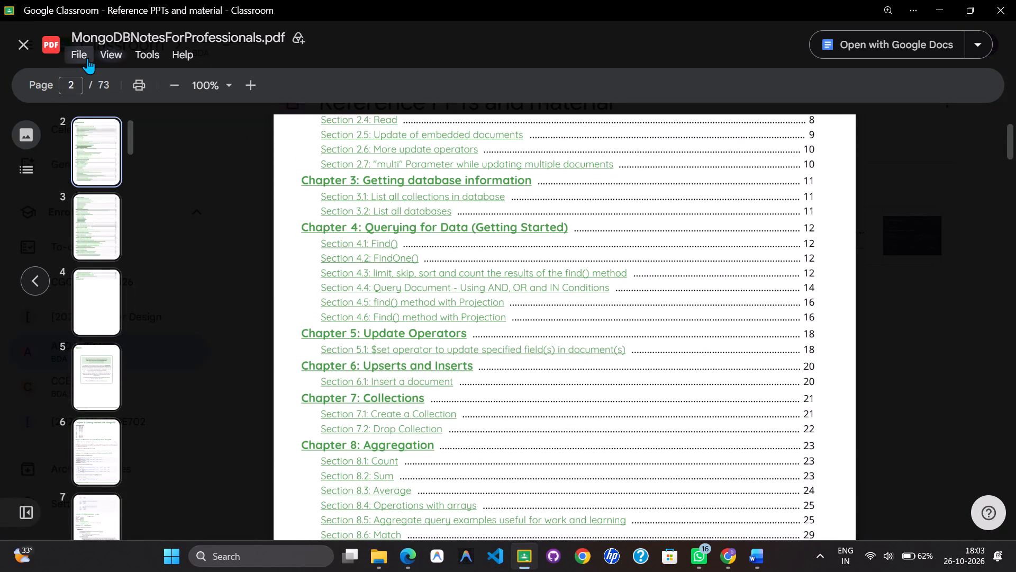
{"action": "left_click", "coordinate": [354, 77]}
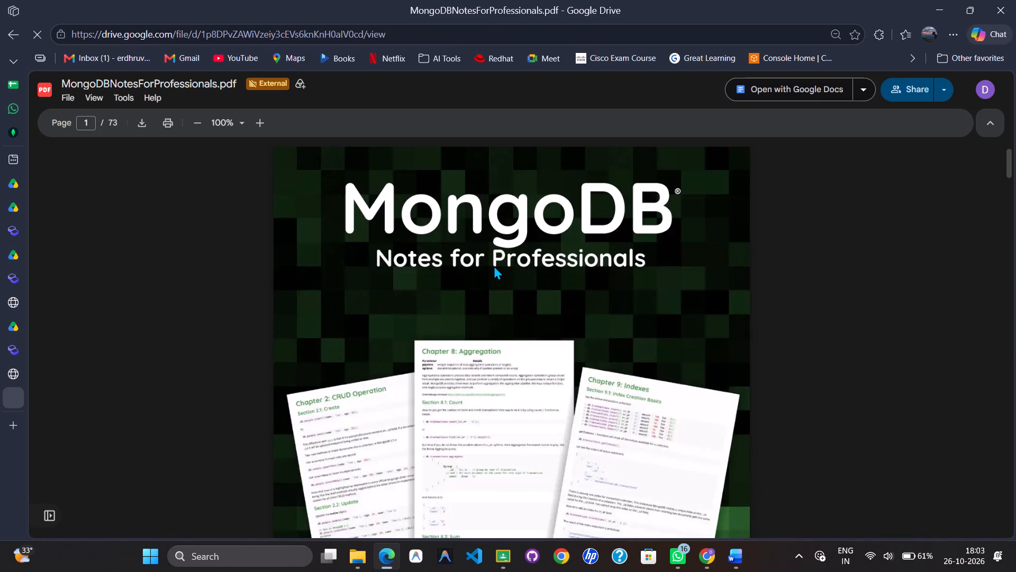
{"action": "key", "text": "ctrl+d"}
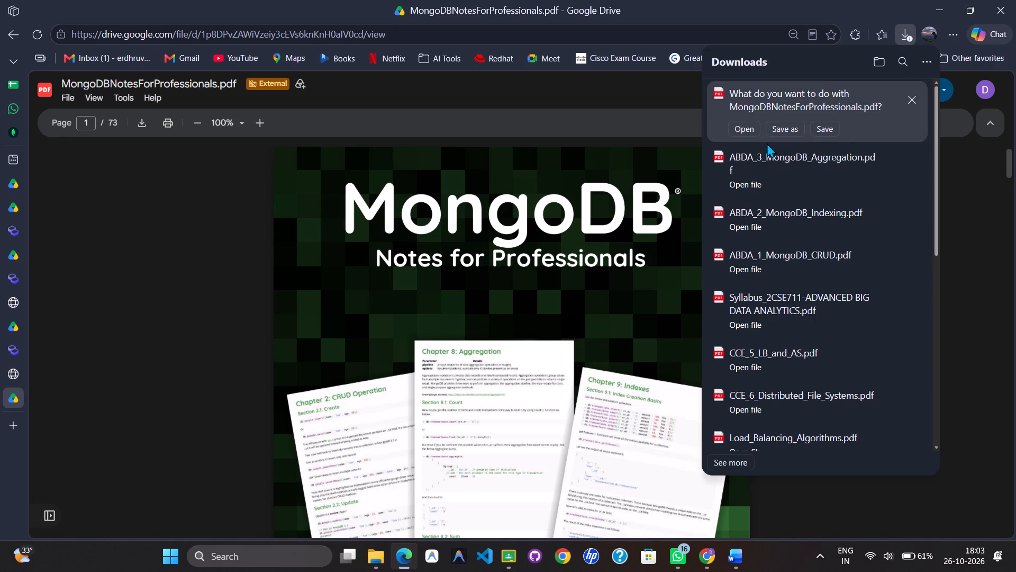
{"action": "left_click", "coordinate": [791, 127]}
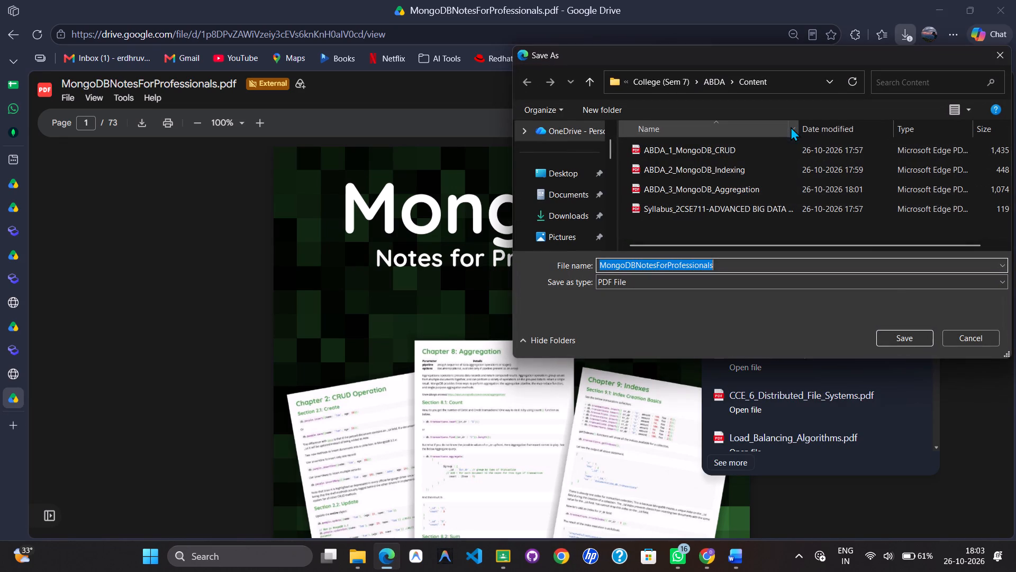
{"action": "left_click", "coordinate": [899, 346]}
{"action": "key", "text": "alt+Tab"}
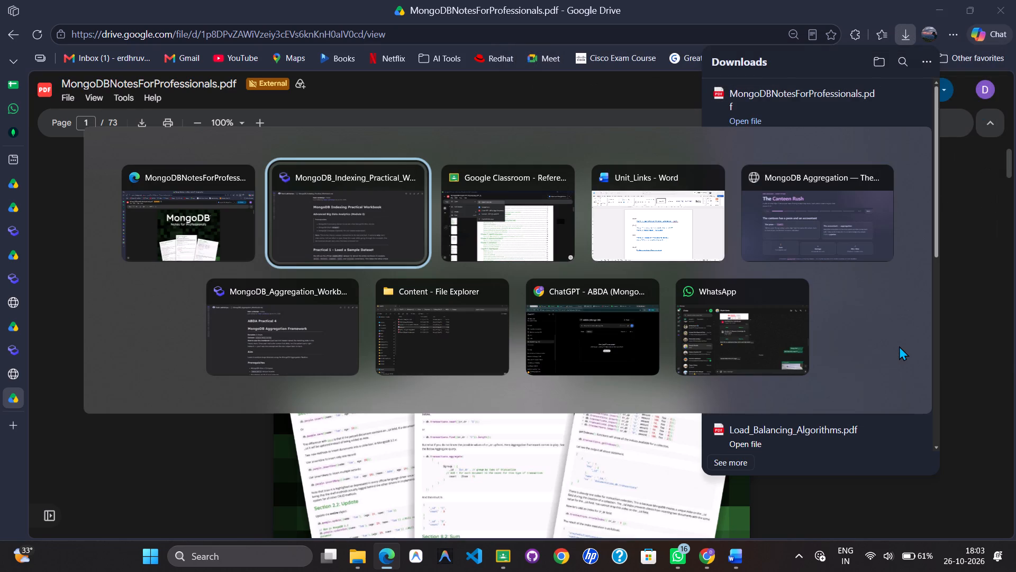
Open Scala_Workbook_v2.md from the Sep 2 Scala Workbook post in the ABDA_2026 Classroom stream and copy its page address.
{"action": "key", "text": "alt+Tab"}
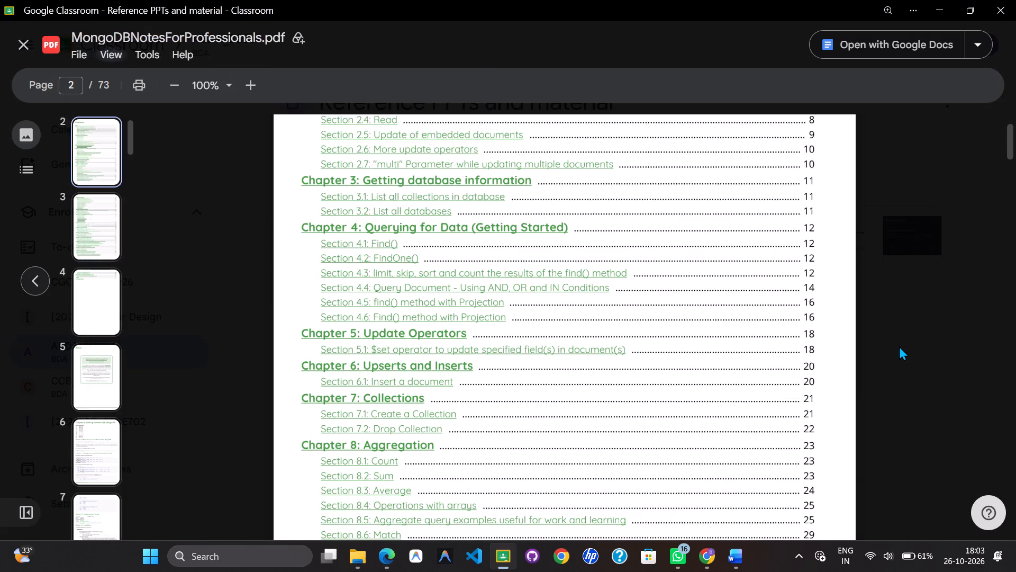
{"action": "key", "text": "Escape"}
{"action": "scroll", "coordinate": [899, 346], "scroll_direction": "right", "scroll_amount": 11}
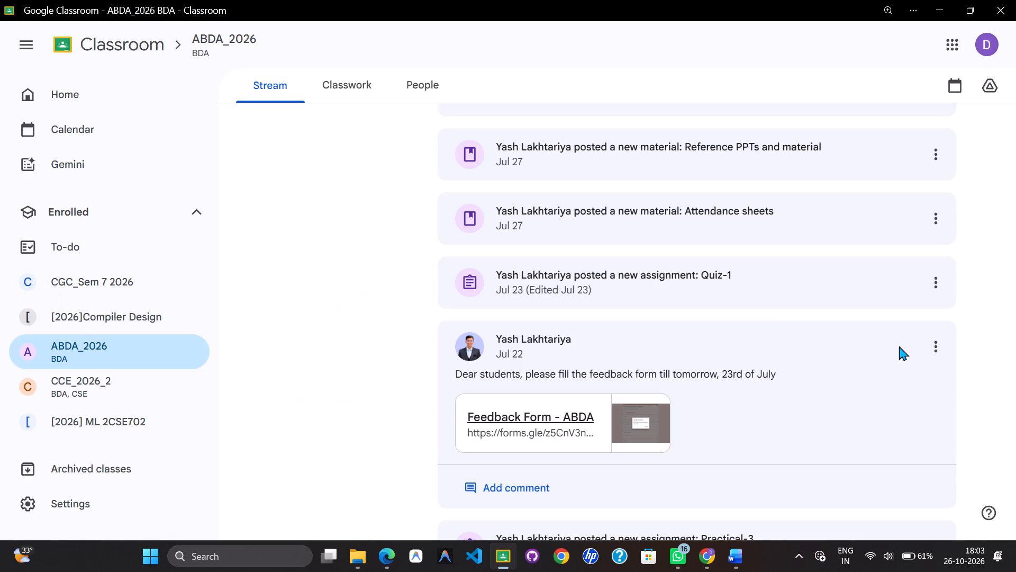
{"action": "scroll", "coordinate": [899, 346], "scroll_direction": "up", "scroll_amount": 3}
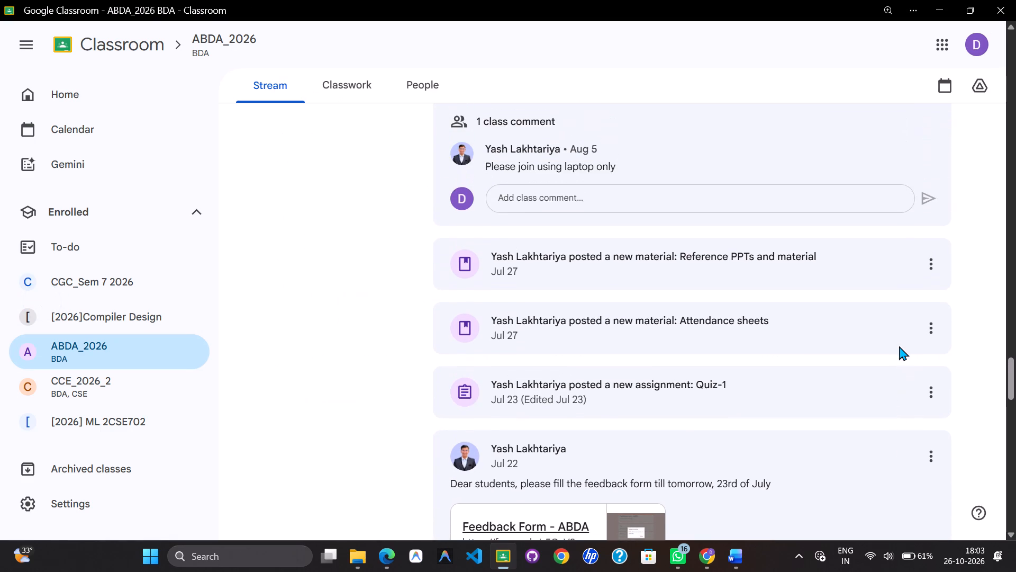
{"action": "scroll", "coordinate": [899, 346], "scroll_direction": "up", "scroll_amount": 4}
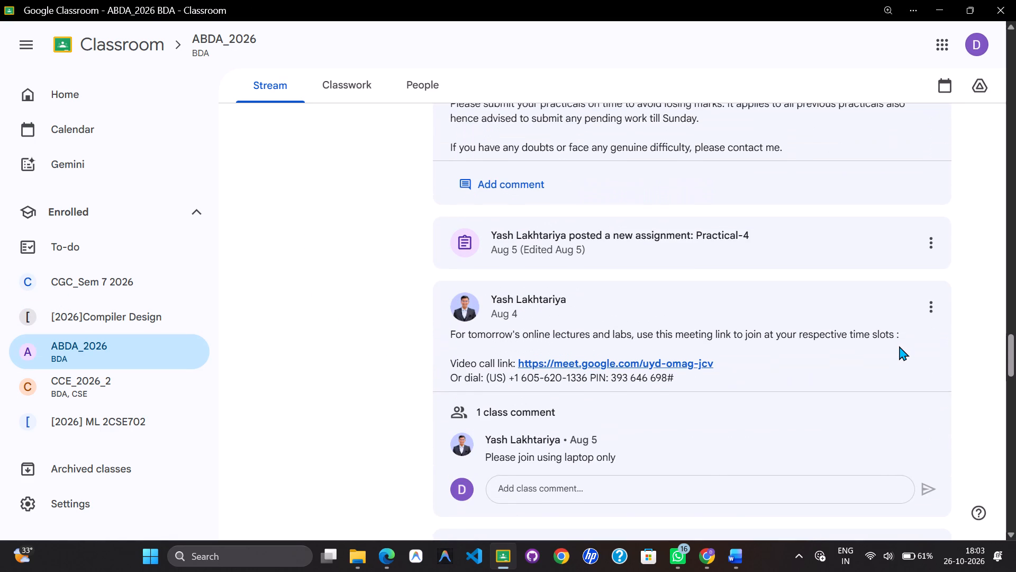
{"action": "scroll", "coordinate": [899, 346], "scroll_direction": "up", "scroll_amount": 5}
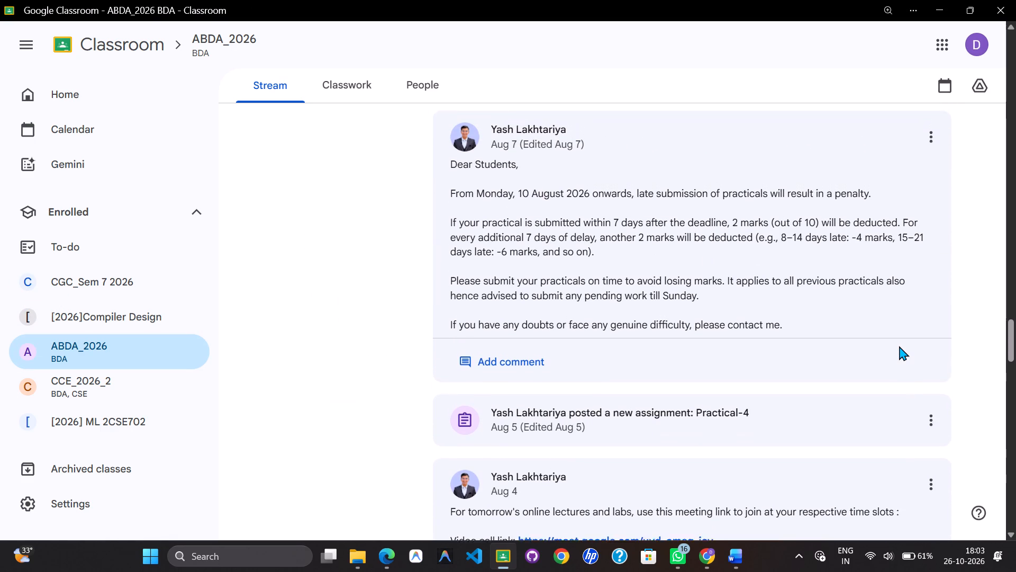
{"action": "scroll", "coordinate": [899, 346], "scroll_direction": "up", "scroll_amount": 2}
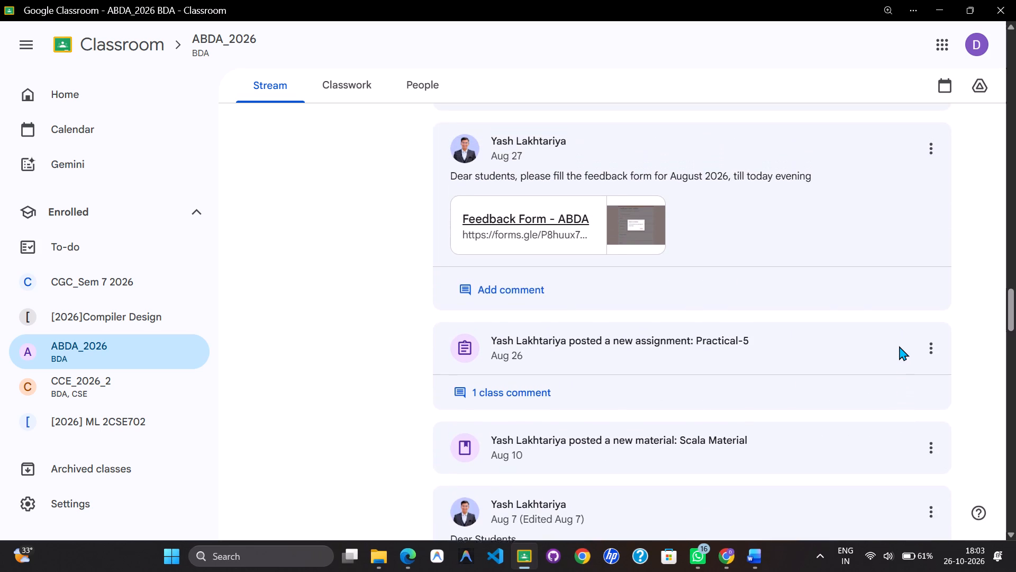
{"action": "scroll", "coordinate": [899, 346], "scroll_direction": "up", "scroll_amount": 2}
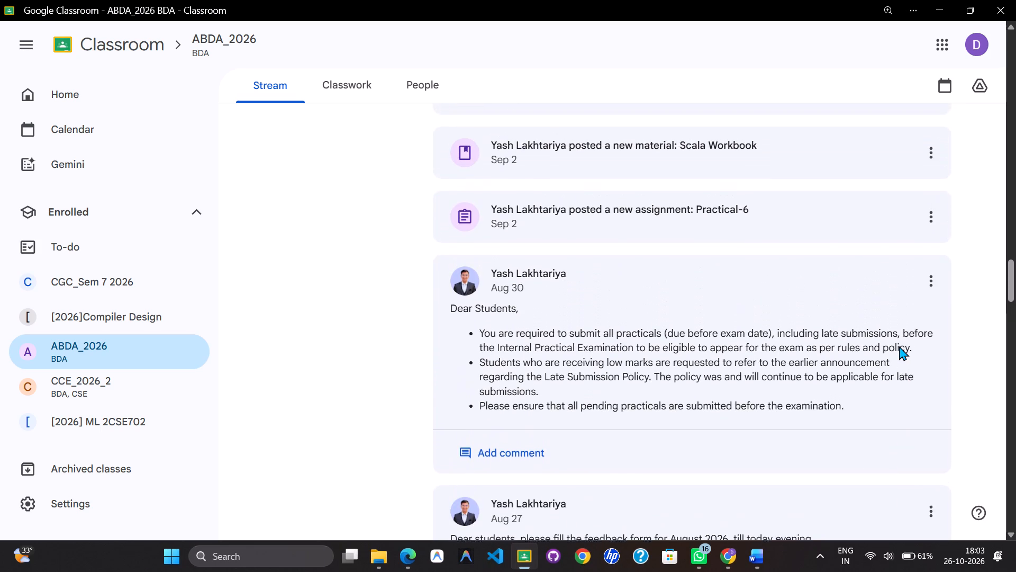
{"action": "scroll", "coordinate": [899, 346], "scroll_direction": "up", "scroll_amount": 2}
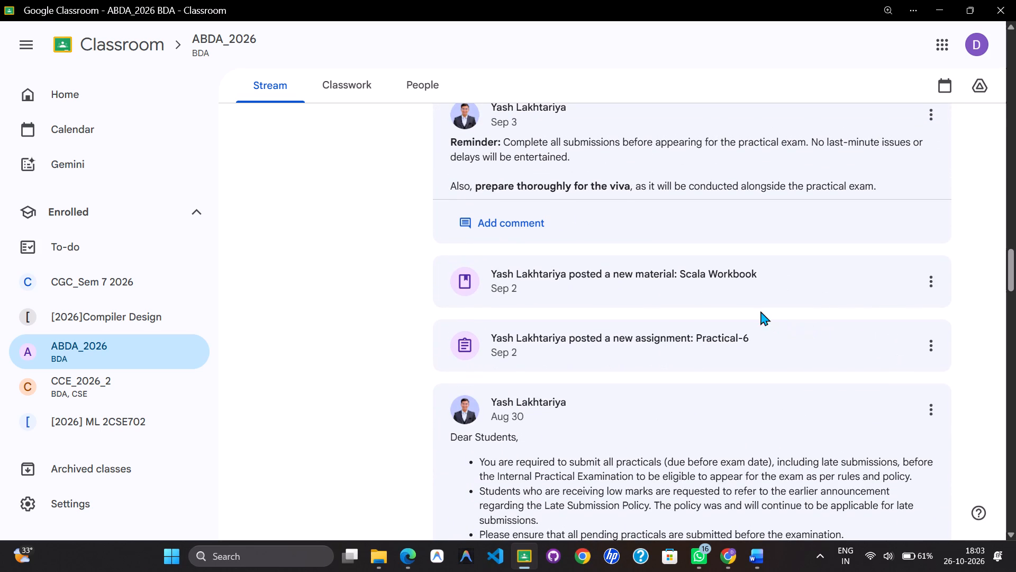
{"action": "left_click", "coordinate": [687, 288]}
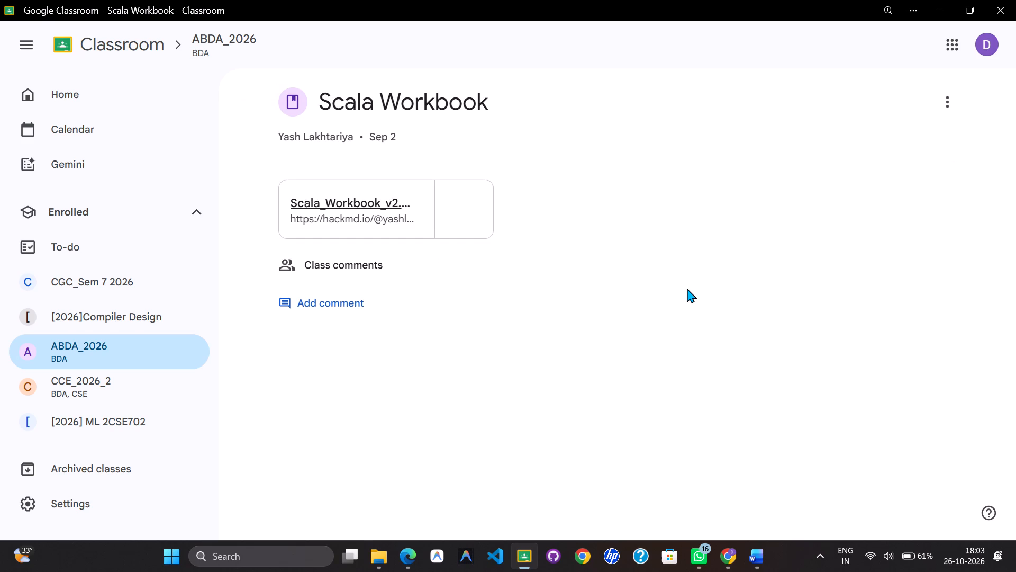
{"action": "left_click", "coordinate": [382, 191]}
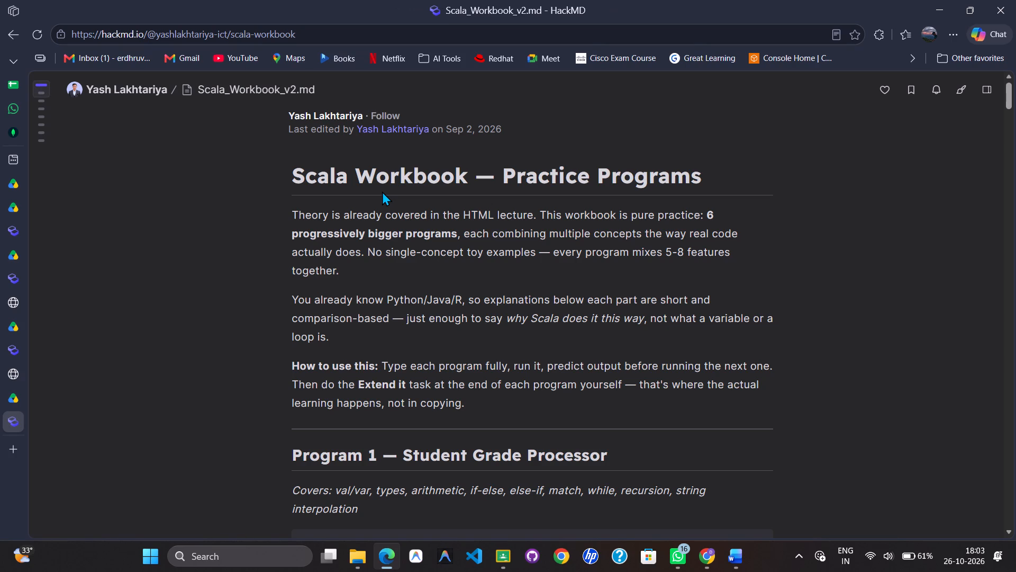
{"action": "key", "text": "alt+Tab"}
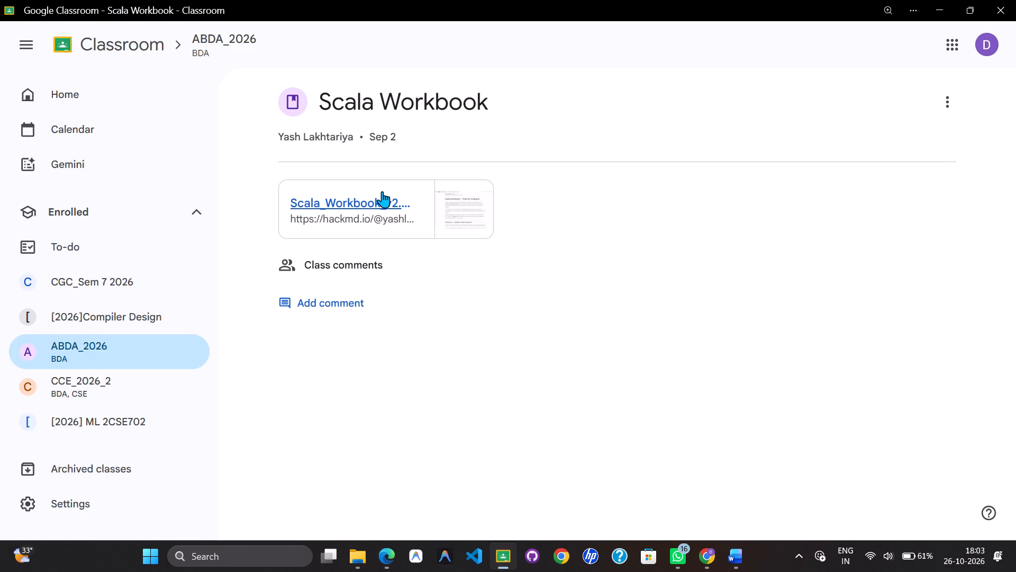
{"action": "key", "text": "alt+Tab"}
{"action": "left_click", "coordinate": [352, 39]}
{"action": "key", "text": "ctrl+c"}
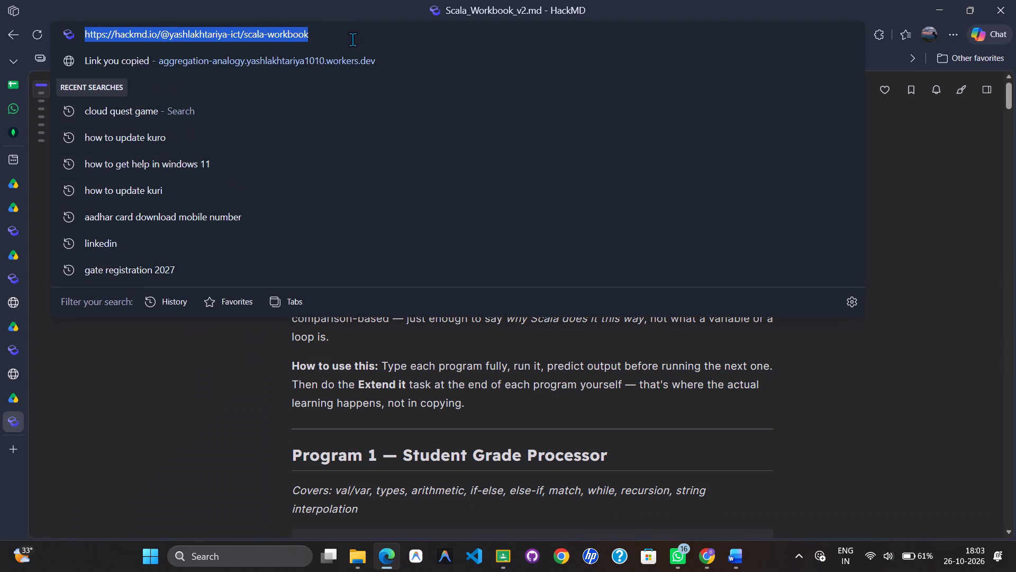
Switch to Unit_Links in Word and remove the extra blank line above the Unit 7 heading.
{"action": "key", "text": "alt+Tab"}
{"action": "key", "text": "alt+Tab"}
{"action": "key", "text": "alt+Tab"}
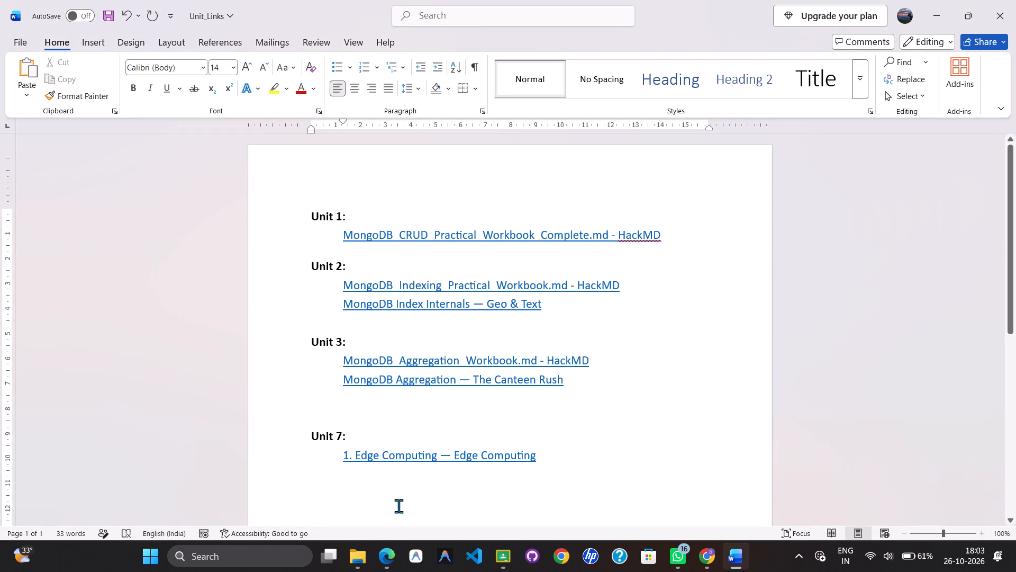
{"action": "key", "text": "BackSpace"}
{"action": "key", "text": "BackSpace"}
Replace the Edge Computing link under Unit 7 with the copied Scala workbook link.
{"action": "key", "text": "Down"}
{"action": "key", "text": "Down"}
{"action": "key", "text": "Down"}
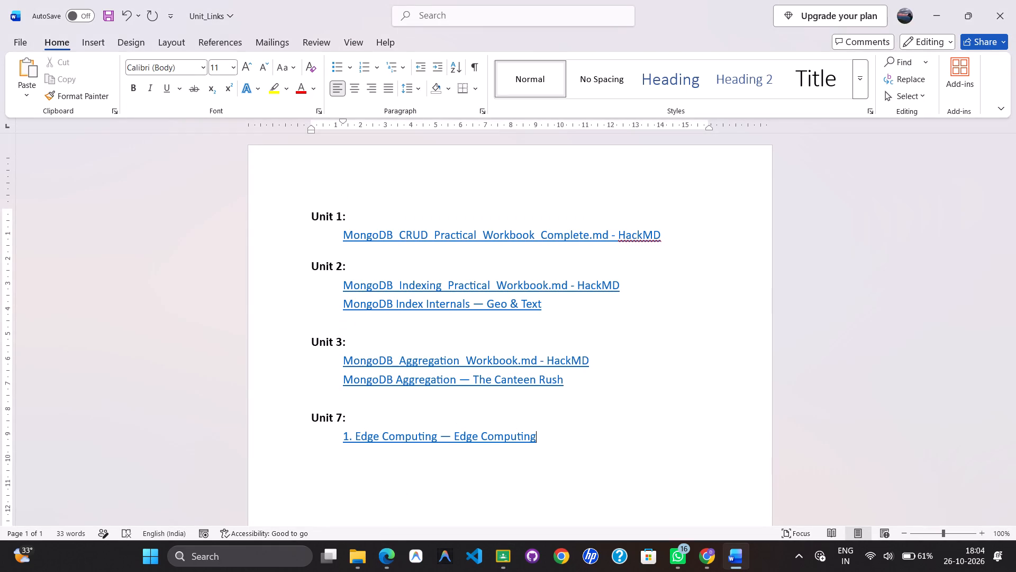
{"action": "key", "text": "Return"}
{"action": "key", "text": "ctrl+z"}
{"action": "key", "text": "ctrl+v"}
{"action": "key", "text": "Up"}
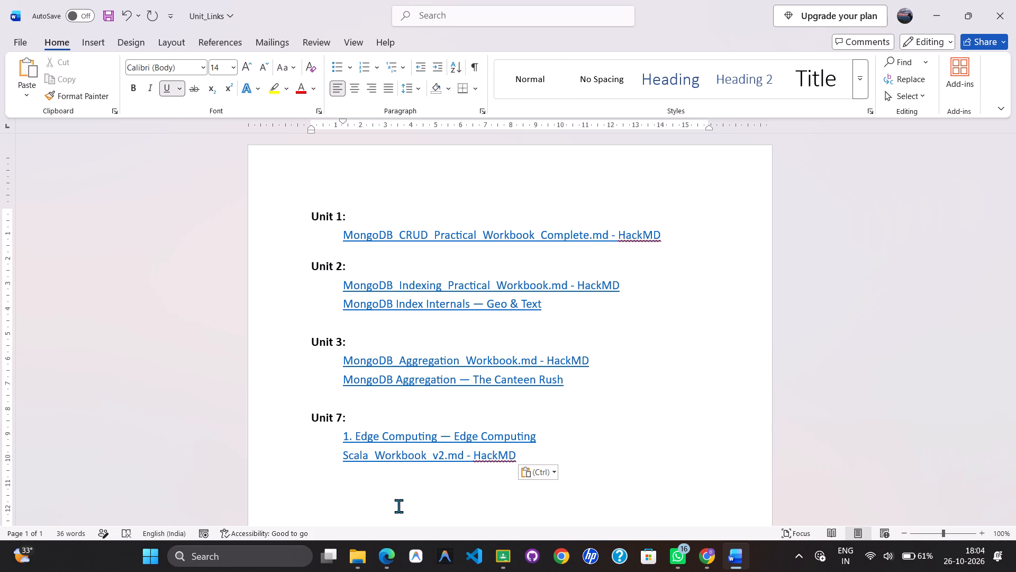
{"action": "key", "text": "ctrl+Left"}
{"action": "key", "text": "ctrl+Up"}
{"action": "key", "text": "ctrl+shift+Down"}
{"action": "key", "text": "BackSpace"}
Change the Unit 7 heading to Scala, keeping its colon.
{"action": "key", "text": "Up"}
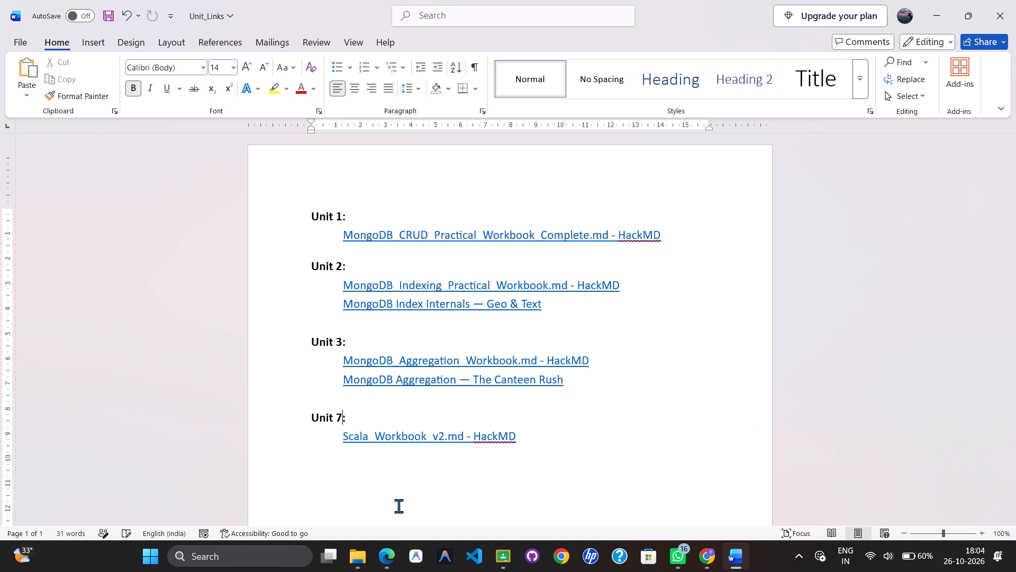
{"action": "key", "text": "ctrl+shift+Left"}
{"action": "key", "text": "ctrl+shift+Left"}
{"action": "type", "text": "Scala"}
{"action": "key", "text": "Right"}
{"action": "key", "text": "Down"}
{"action": "key", "text": "Down"}
Open the Scala Programming lesson from the Aug 10 Scala Material post in Classroom and copy its page address.
{"action": "key", "text": "alt+Tab"}
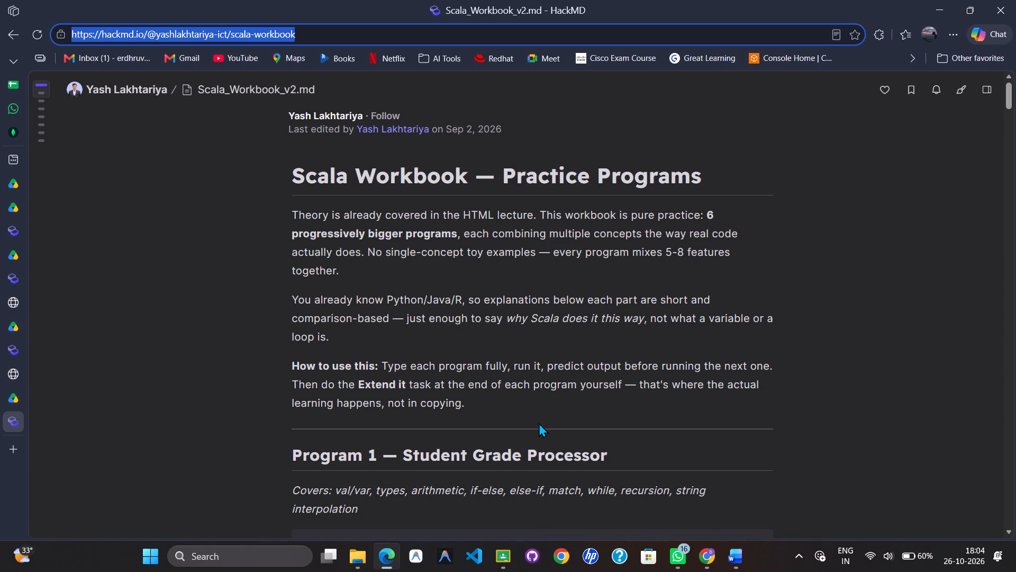
{"action": "key", "text": "alt+Tab"}
{"action": "key", "text": "alt+Tab"}
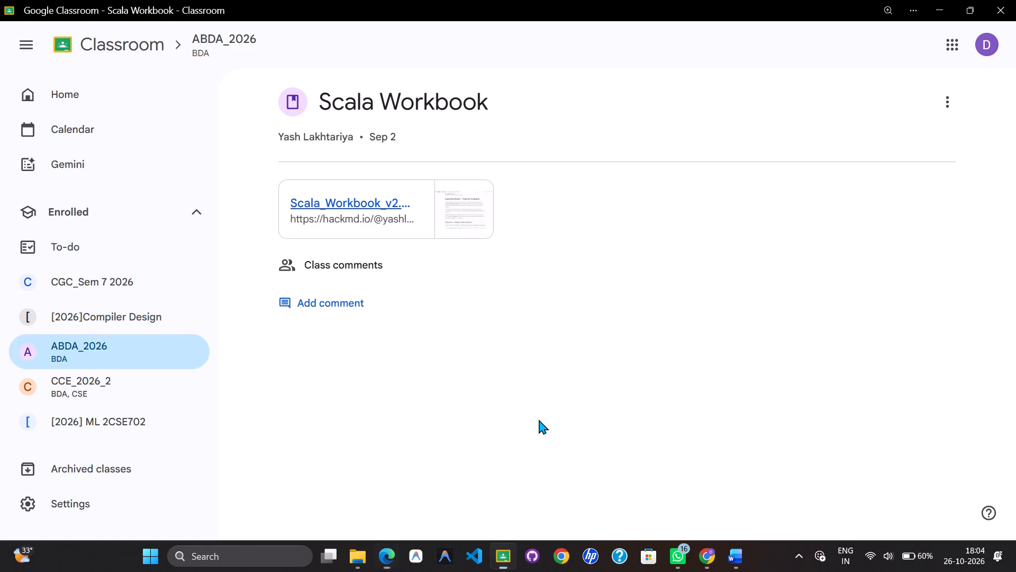
{"action": "scroll", "coordinate": [539, 419], "scroll_direction": "right", "scroll_amount": 10}
{"action": "scroll", "coordinate": [539, 419], "scroll_direction": "down", "scroll_amount": 1}
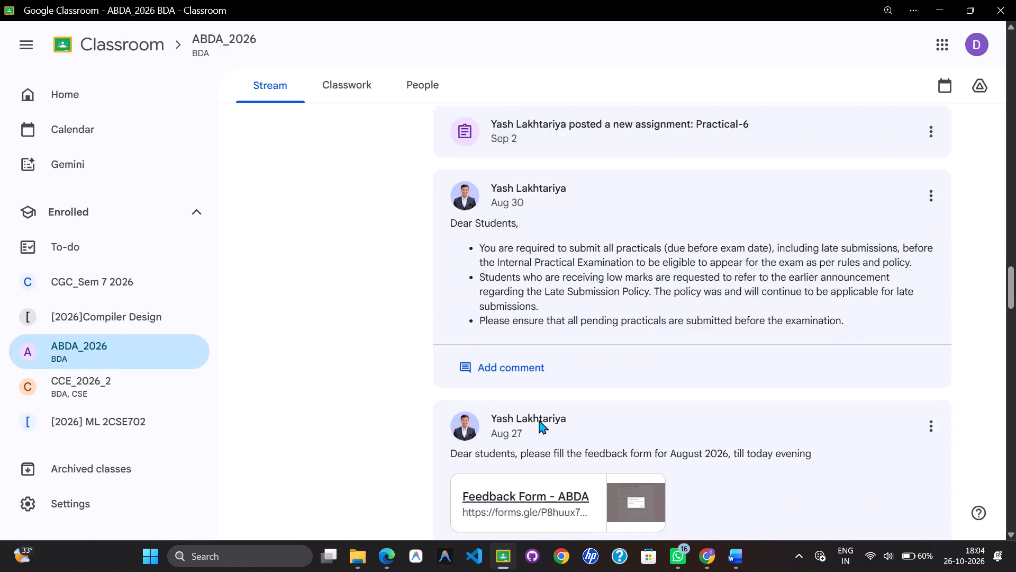
{"action": "scroll", "coordinate": [539, 419], "scroll_direction": "down", "scroll_amount": 6}
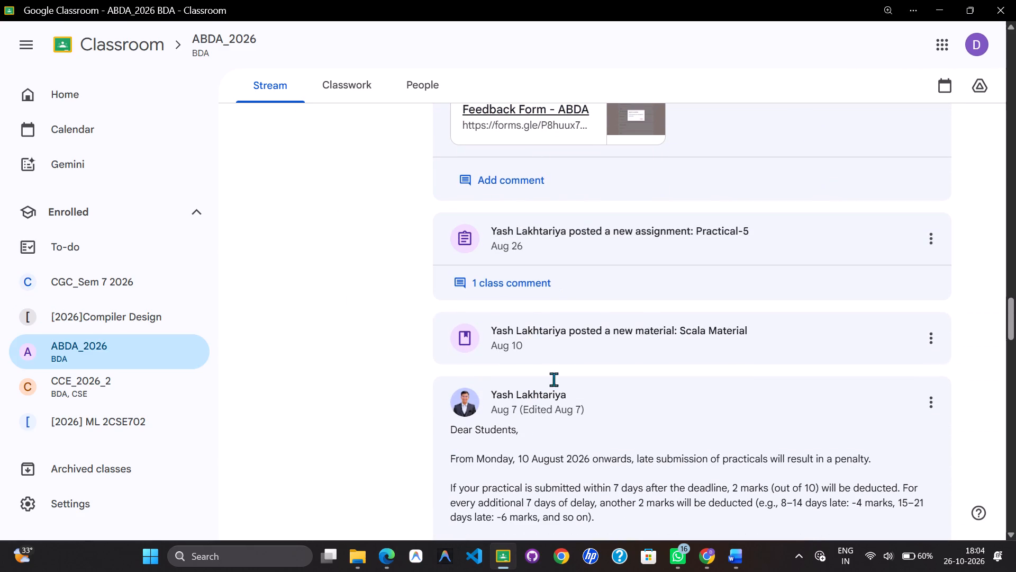
{"action": "left_click", "coordinate": [560, 346]}
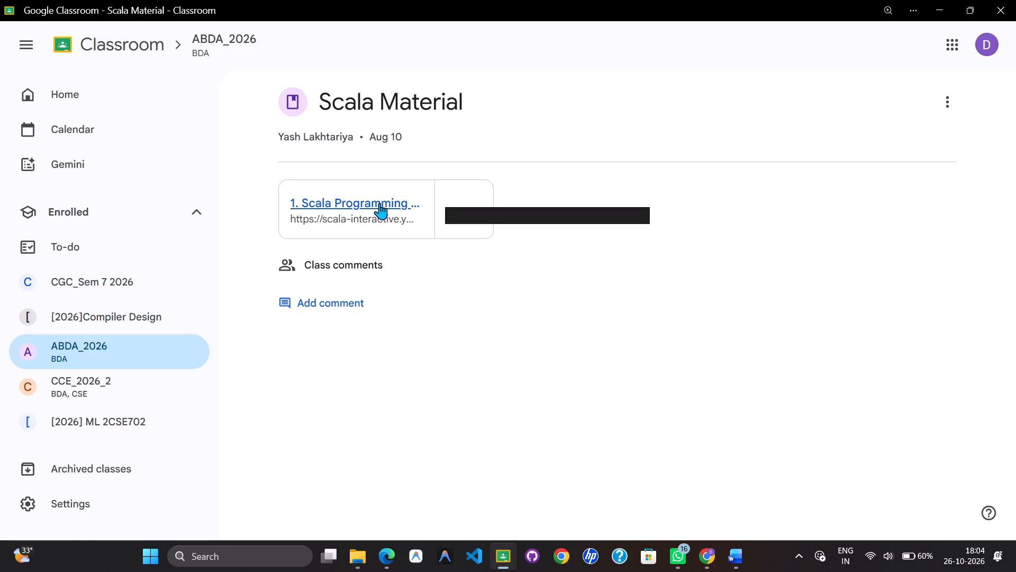
{"action": "left_click", "coordinate": [379, 203]}
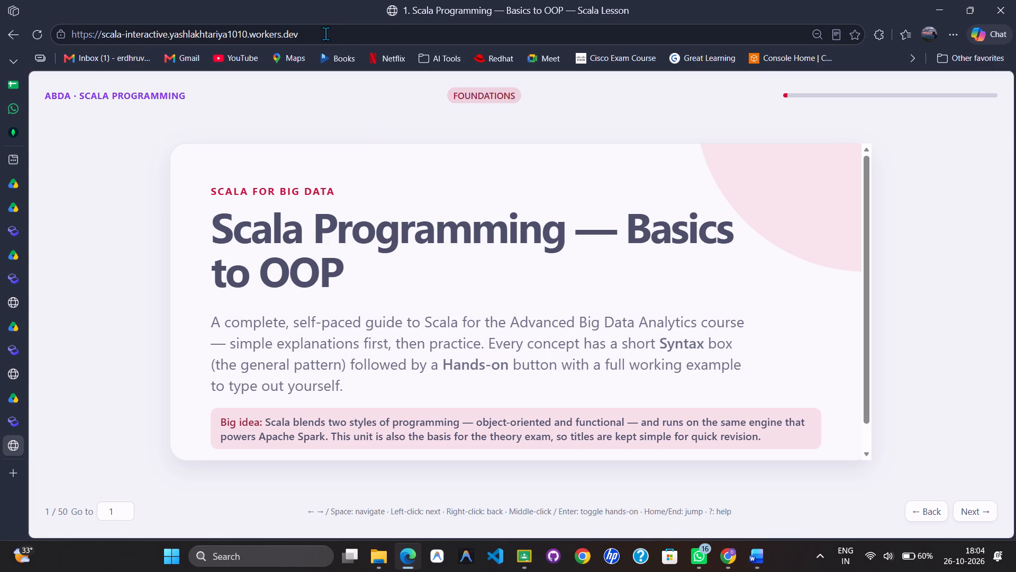
{"action": "left_click", "coordinate": [325, 33]}
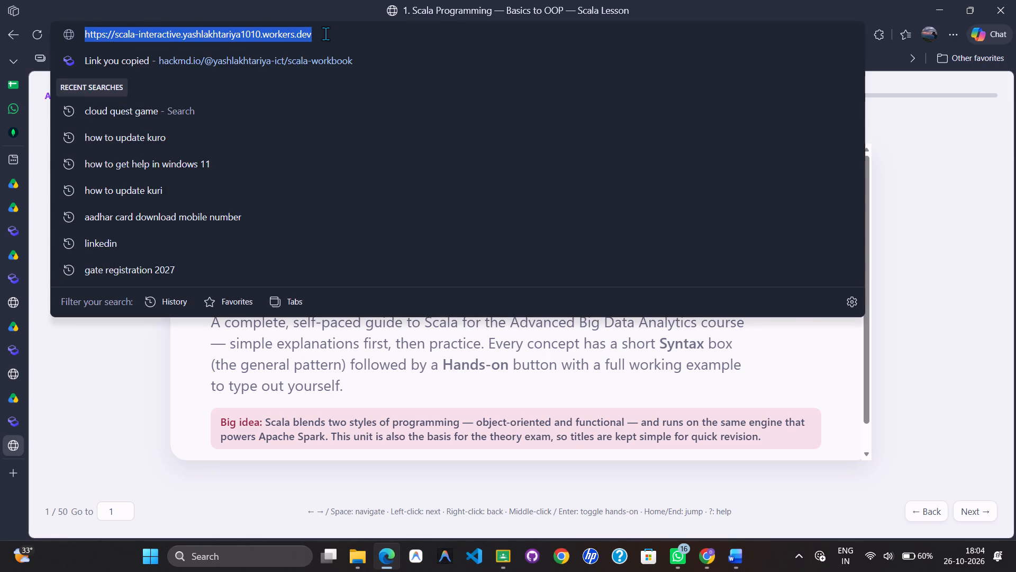
{"action": "key", "text": "ctrl+c"}
In Unit_Links, add the copied Scala Programming lesson link on its own line under Scala, above the Scala workbook link.
{"action": "key", "text": "alt+Tab"}
{"action": "key", "text": "alt+Tab"}
{"action": "key", "text": "alt+Tab"}
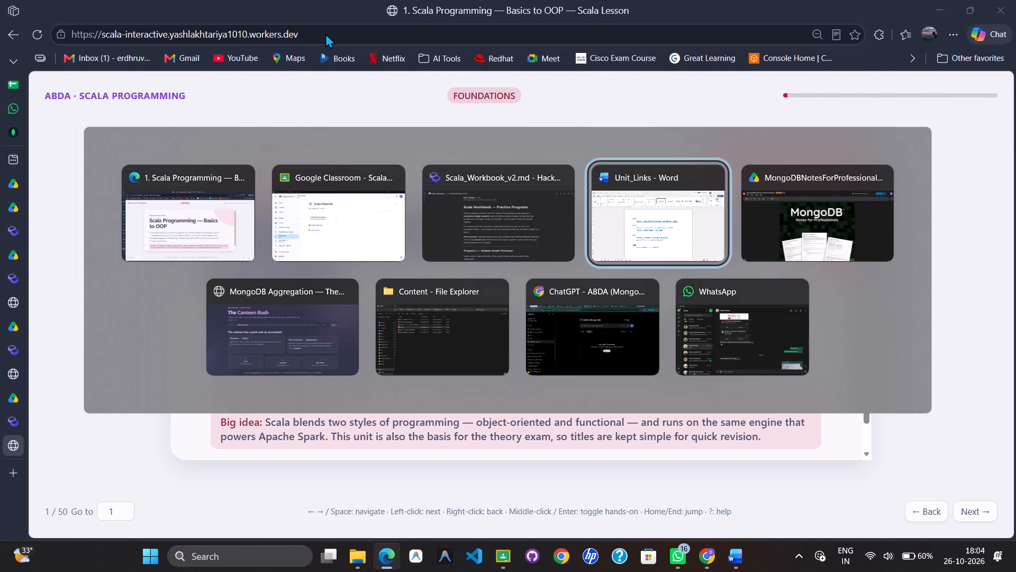
{"action": "key", "text": "Left"}
{"action": "key", "text": "Left"}
{"action": "key", "text": "Left"}
{"action": "key", "text": "Left"}
{"action": "key", "text": "Left"}
{"action": "key", "text": "Left"}
{"action": "key", "text": "Left"}
{"action": "key", "text": "Left"}
{"action": "key", "text": "Left"}
{"action": "key", "text": "Left"}
{"action": "key", "text": "Left"}
{"action": "key", "text": "Left"}
{"action": "key", "text": "Left"}
{"action": "key", "text": "Left"}
{"action": "key", "text": "Left"}
{"action": "key", "text": "Left"}
{"action": "key", "text": "Left"}
{"action": "key", "text": "Left"}
{"action": "key", "text": "Left"}
{"action": "key", "text": "Left"}
{"action": "key", "text": "Left"}
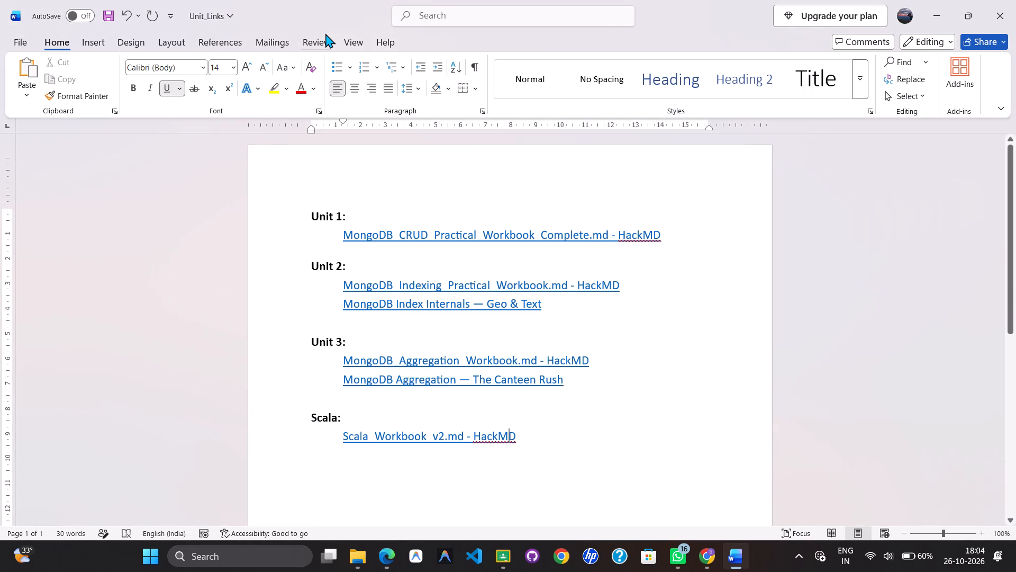
{"action": "key", "text": "Return"}
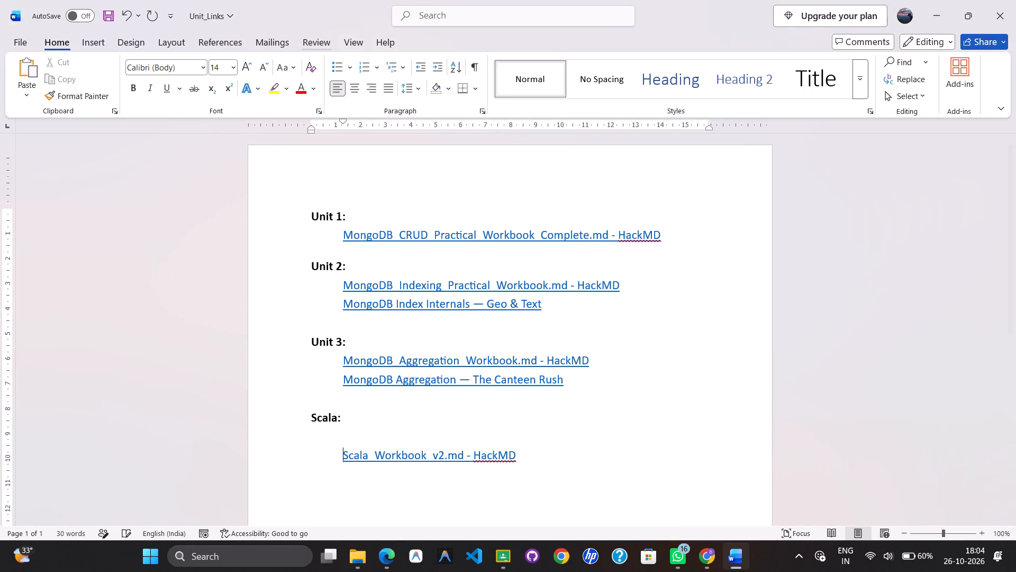
{"action": "key", "text": "Up"}
{"action": "key", "text": "ctrl+v"}
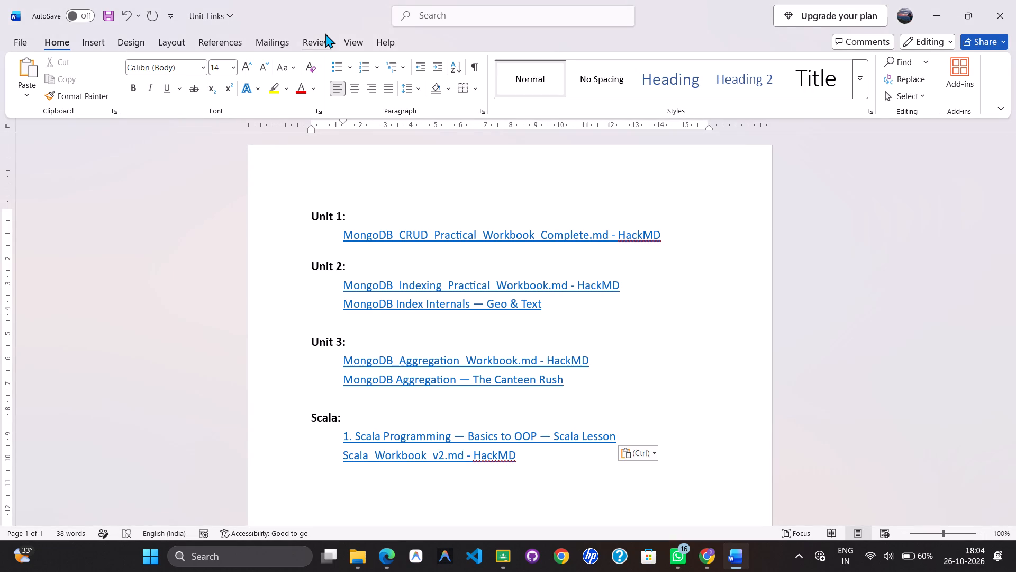
{"action": "key", "text": "Down"}
{"action": "key", "text": "Down"}
Browse the newer posts in the ABDA_2026 Classroom stream for further material, checking the Sep 22 PySpark notebook post for attachments.
{"action": "key", "text": "alt+Tab"}
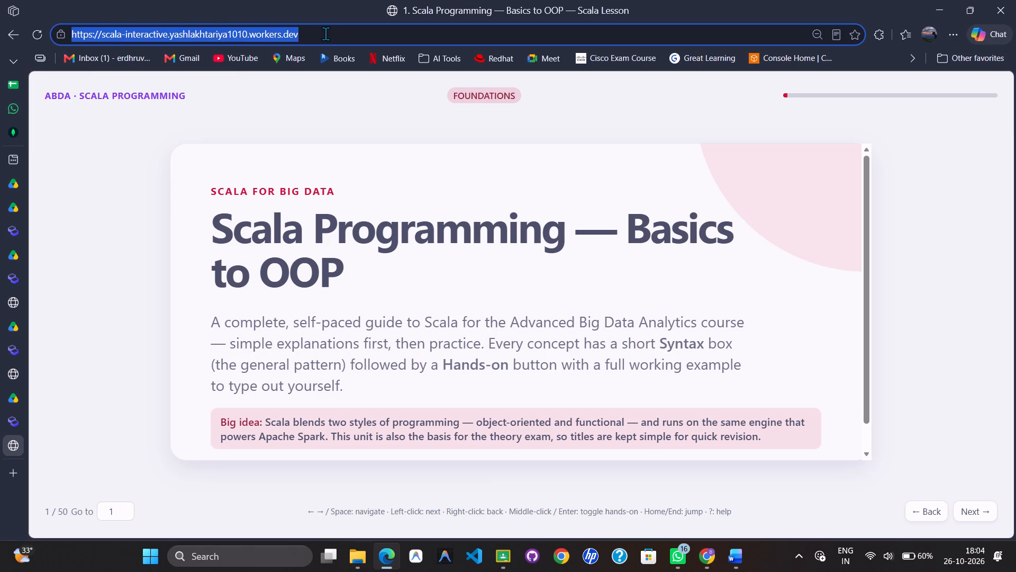
{"action": "key", "text": "alt+Tab"}
{"action": "key", "text": "alt+Tab"}
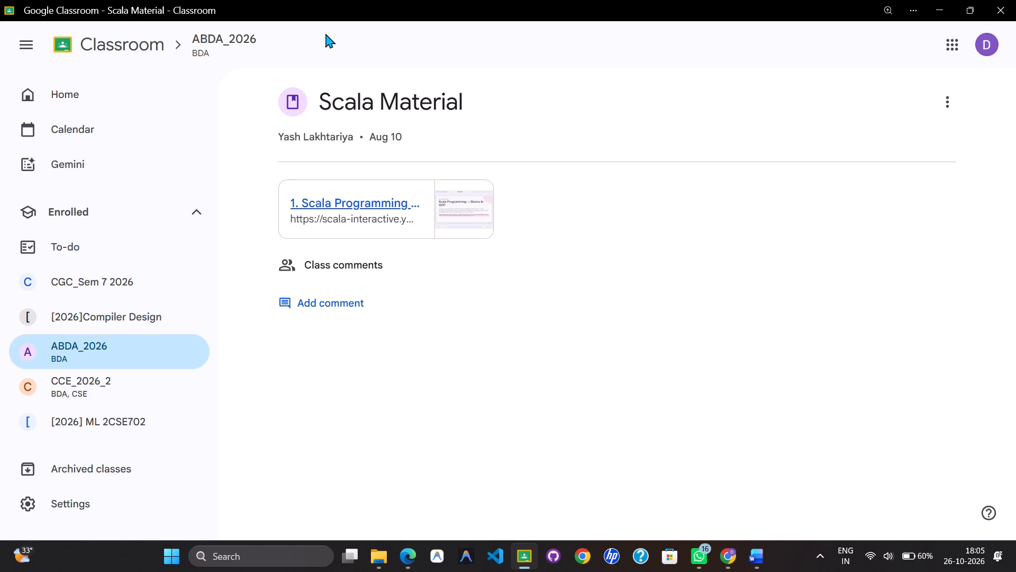
{"action": "scroll", "coordinate": [325, 33], "scroll_direction": "right", "scroll_amount": 7}
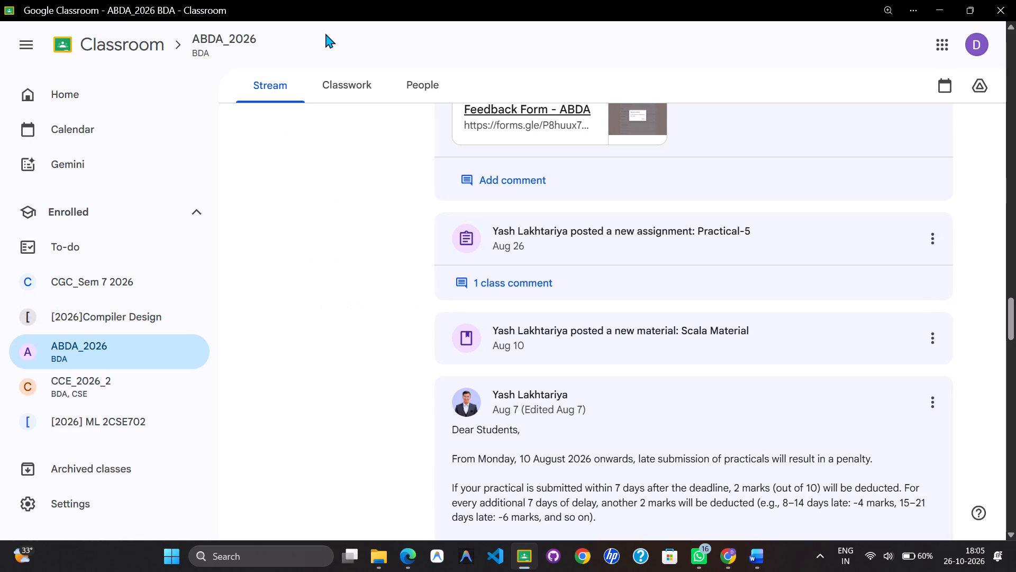
{"action": "scroll", "coordinate": [480, 394], "scroll_direction": "down", "scroll_amount": 4}
{"action": "scroll", "coordinate": [480, 394], "scroll_direction": "up", "scroll_amount": 2}
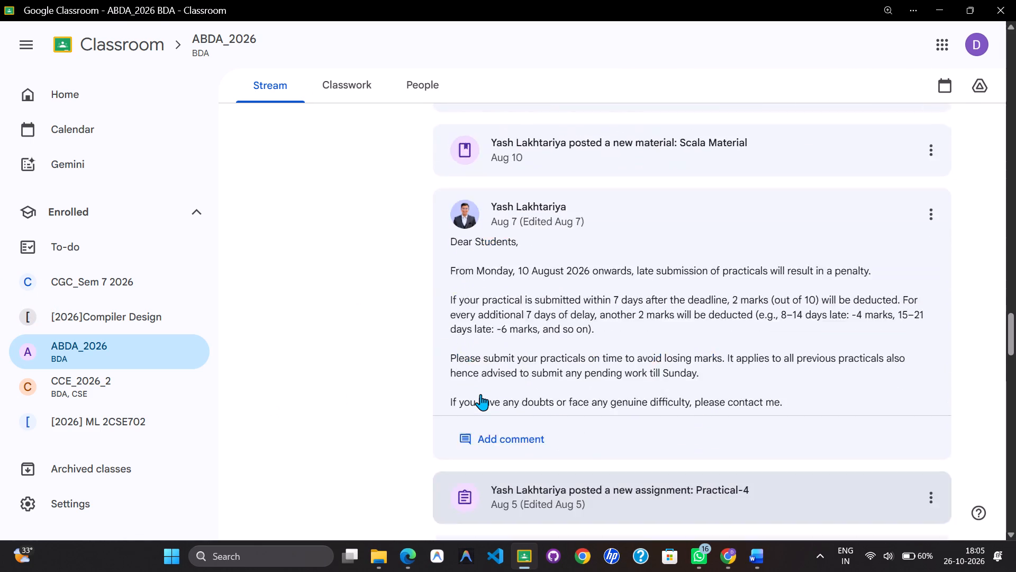
{"action": "scroll", "coordinate": [480, 394], "scroll_direction": "up", "scroll_amount": 4}
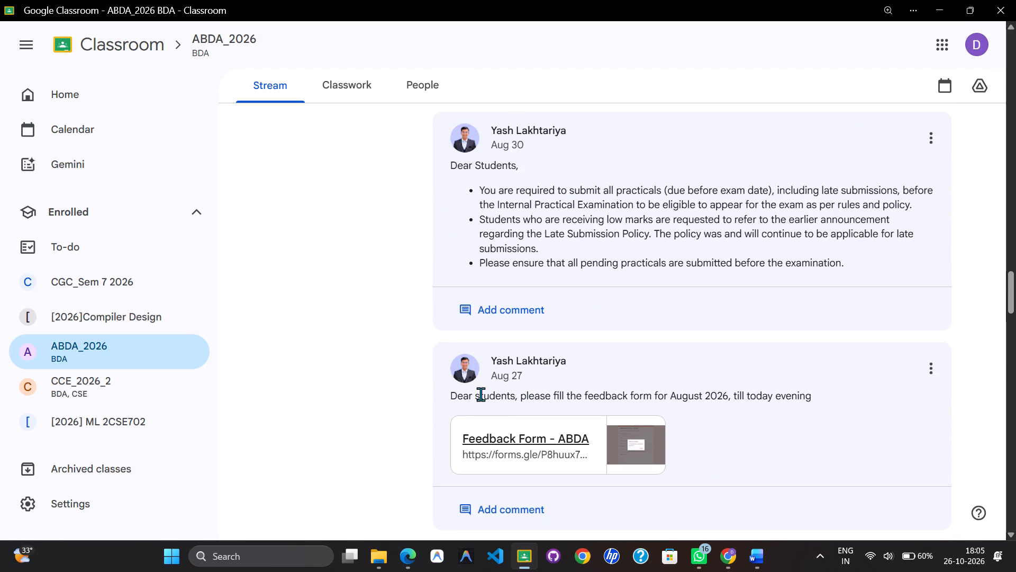
{"action": "scroll", "coordinate": [480, 394], "scroll_direction": "up", "scroll_amount": 4}
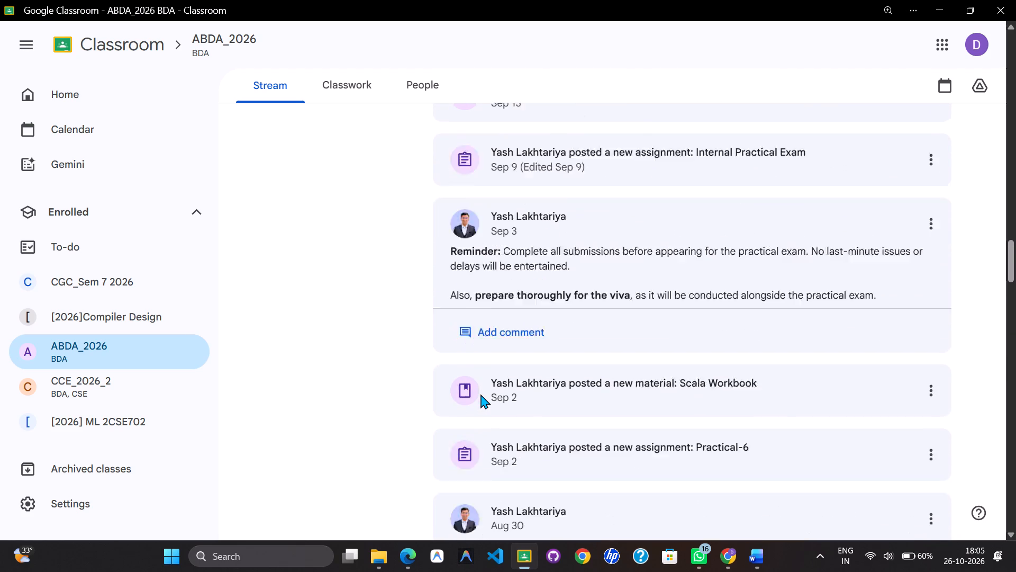
{"action": "scroll", "coordinate": [480, 394], "scroll_direction": "up", "scroll_amount": 1}
{"action": "scroll", "coordinate": [480, 394], "scroll_direction": "down", "scroll_amount": 1}
{"action": "scroll", "coordinate": [480, 394], "scroll_direction": "up", "scroll_amount": 2}
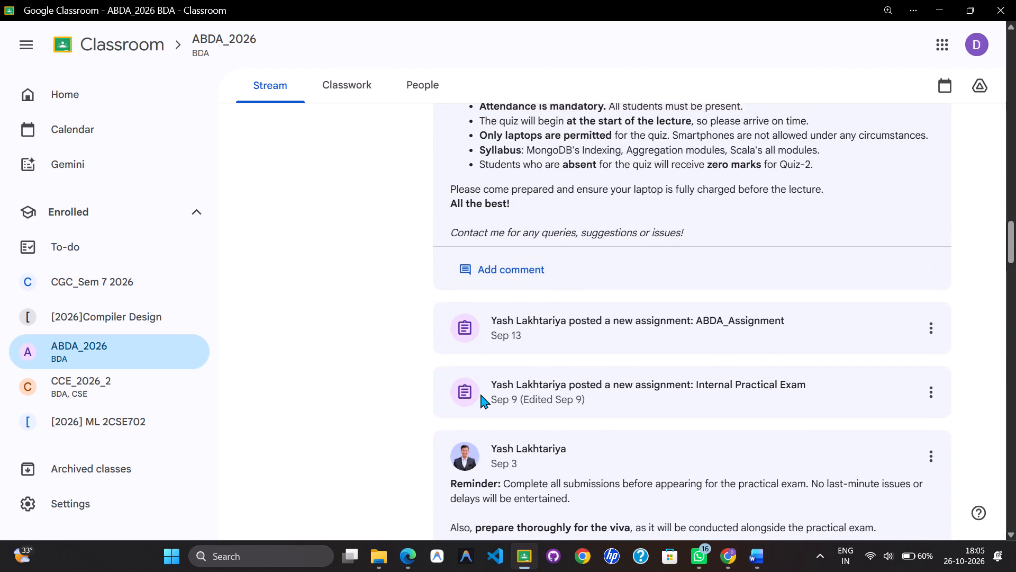
{"action": "scroll", "coordinate": [480, 394], "scroll_direction": "up", "scroll_amount": 4}
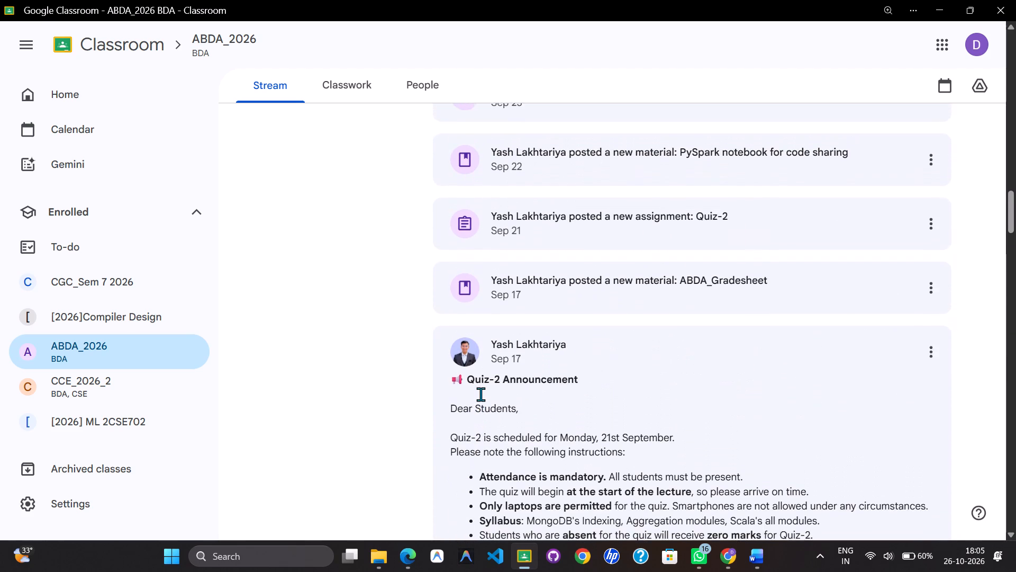
{"action": "scroll", "coordinate": [480, 394], "scroll_direction": "up", "scroll_amount": 3}
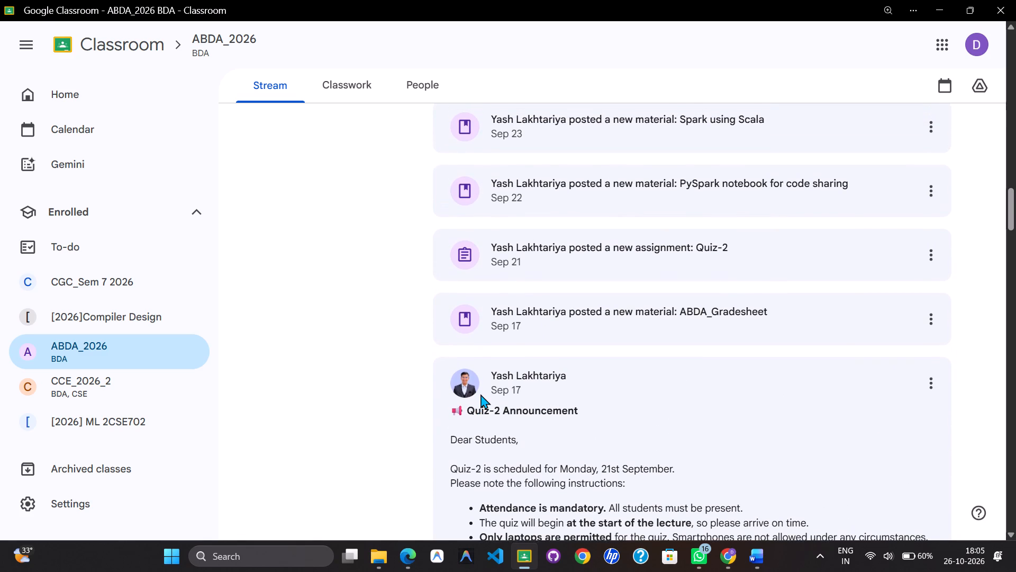
{"action": "scroll", "coordinate": [480, 394], "scroll_direction": "up", "scroll_amount": 3}
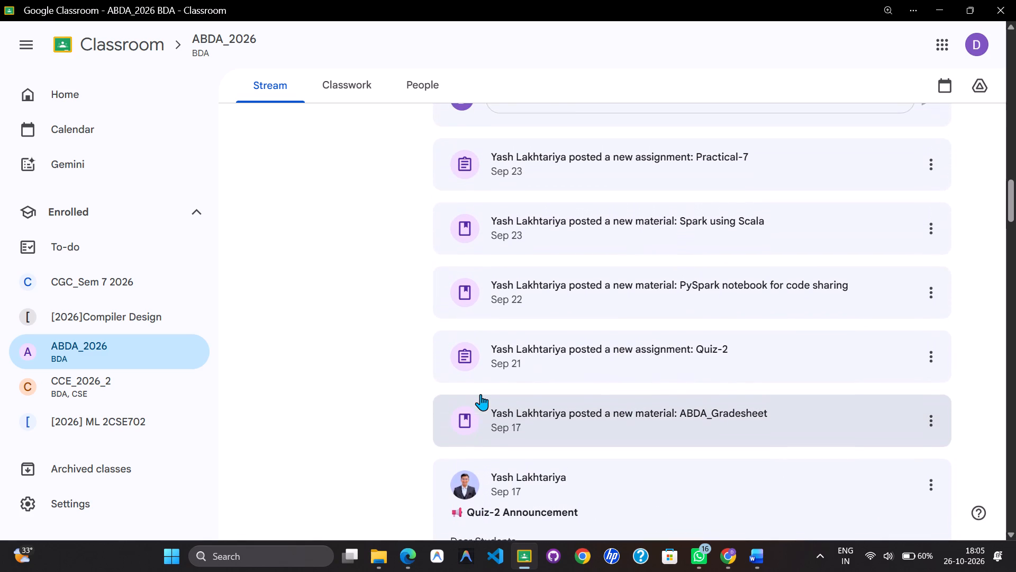
{"action": "scroll", "coordinate": [480, 394], "scroll_direction": "up", "scroll_amount": 1}
{"action": "left_click", "coordinate": [480, 394]}
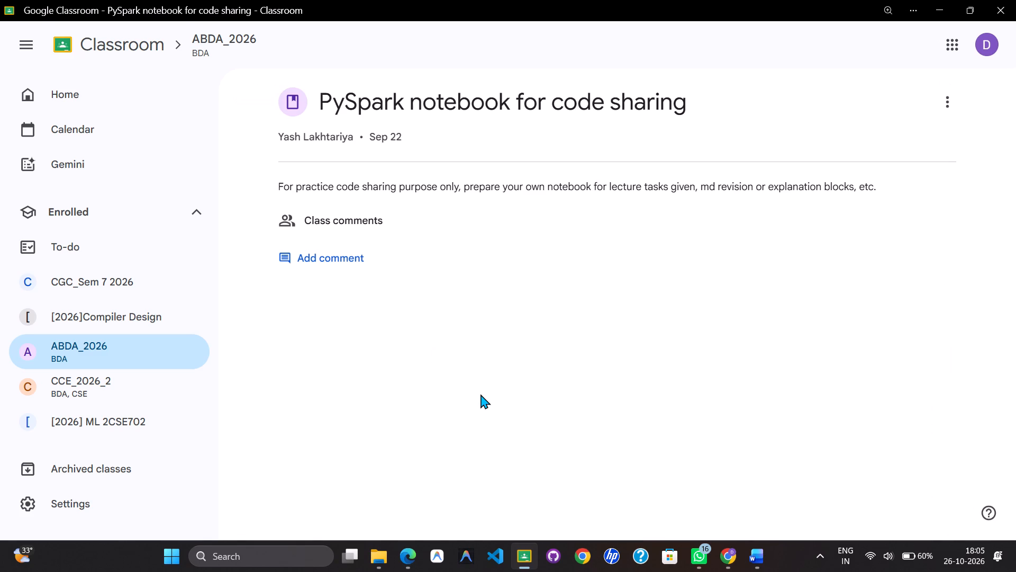
{"action": "scroll", "coordinate": [480, 394], "scroll_direction": "right", "scroll_amount": 6}
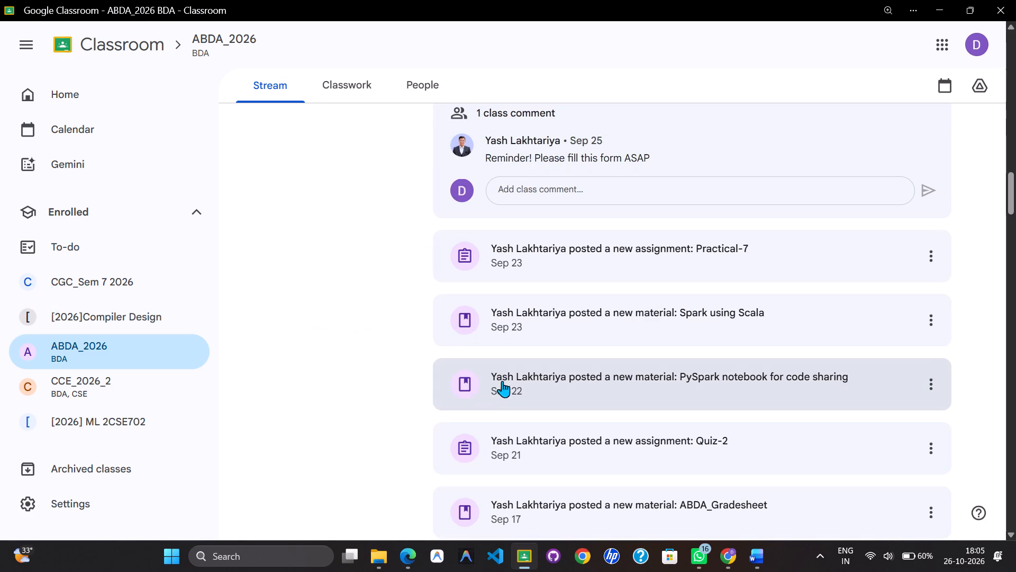
Open the Apache Spark lesson from the Sep 23 Spark using Scala post and copy its page address.
{"action": "left_click", "coordinate": [602, 329]}
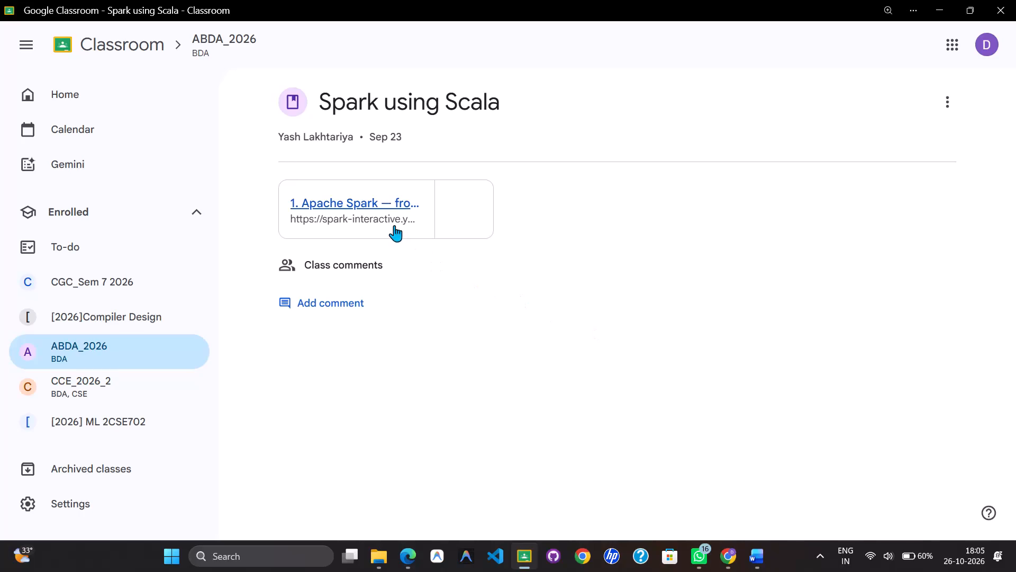
{"action": "left_click", "coordinate": [372, 210]}
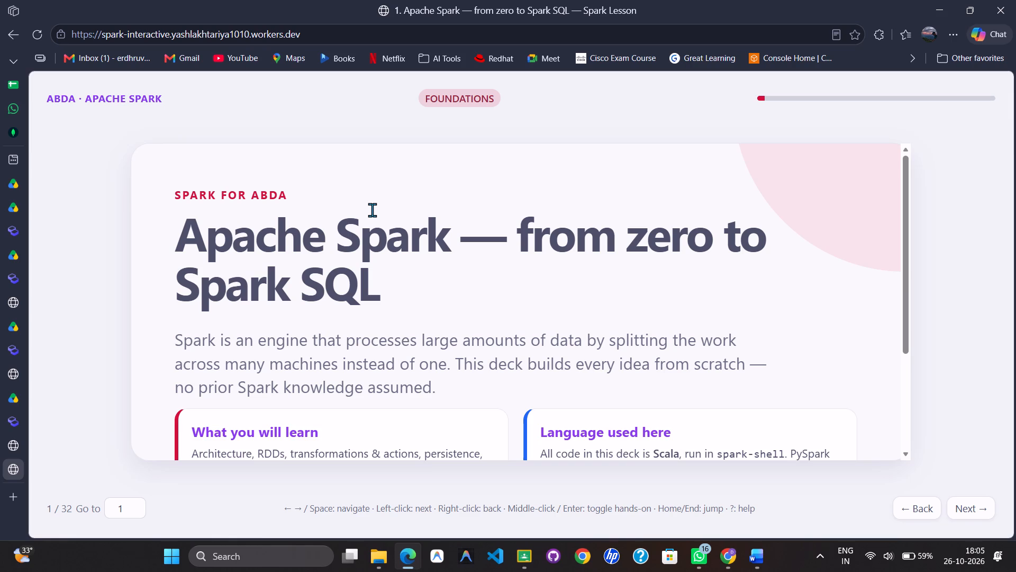
{"action": "left_click", "coordinate": [348, 33]}
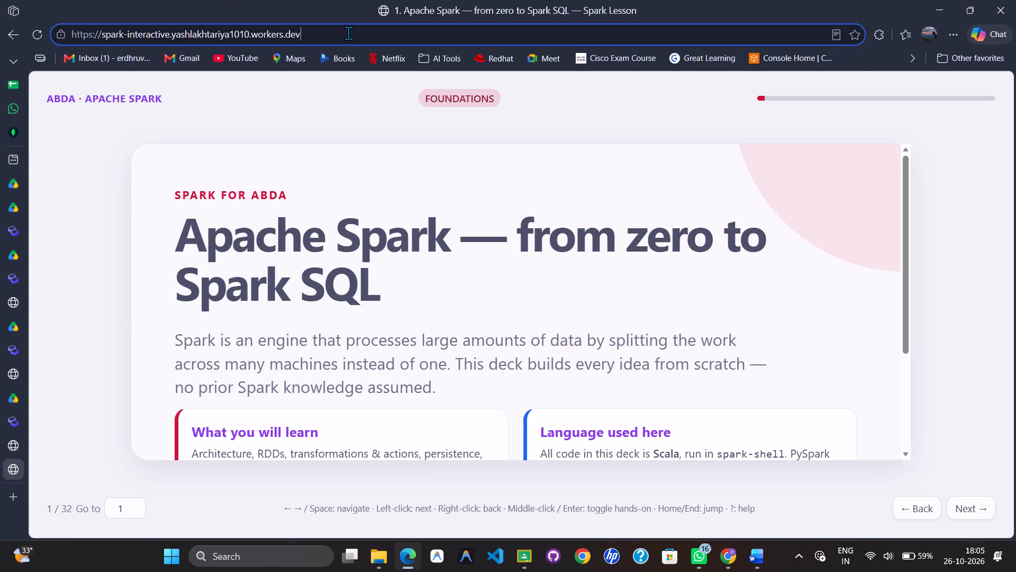
{"action": "key", "text": "ctrl+c"}
In the Unit_Links document, copy the whole Scala section with its heading and links and paste it twice below.
{"action": "key", "text": "alt+Tab"}
{"action": "key", "text": "alt+Tab"}
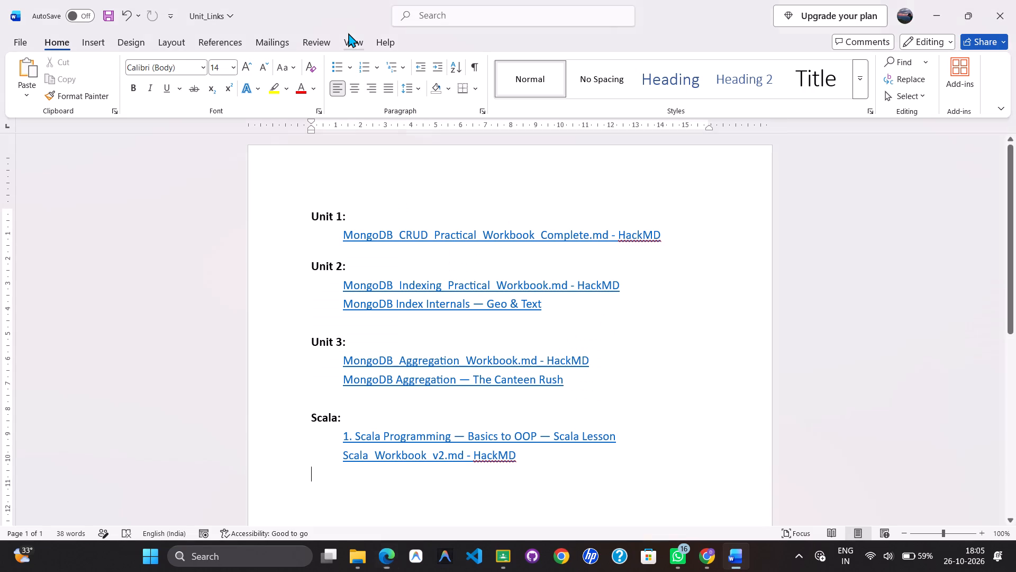
{"action": "key", "text": "Return"}
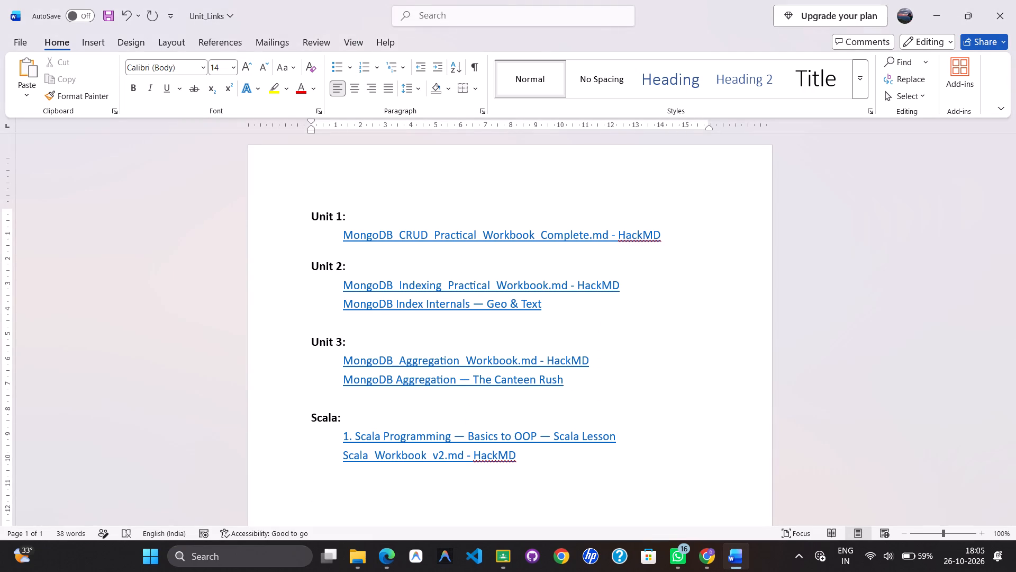
{"action": "key", "text": "Up"}
{"action": "key", "text": "Up"}
{"action": "key", "text": "Up"}
{"action": "key", "text": "Up"}
{"action": "key", "text": "Up"}
{"action": "key", "text": "shift+Down"}
{"action": "key", "text": "shift+Down"}
{"action": "key", "text": "shift+Down"}
{"action": "key", "text": "shift+Down"}
{"action": "key", "text": "shift+Down"}
{"action": "key", "text": "shift+Down"}
{"action": "key", "text": "shift+Down"}
{"action": "key", "text": "shift+Down"}
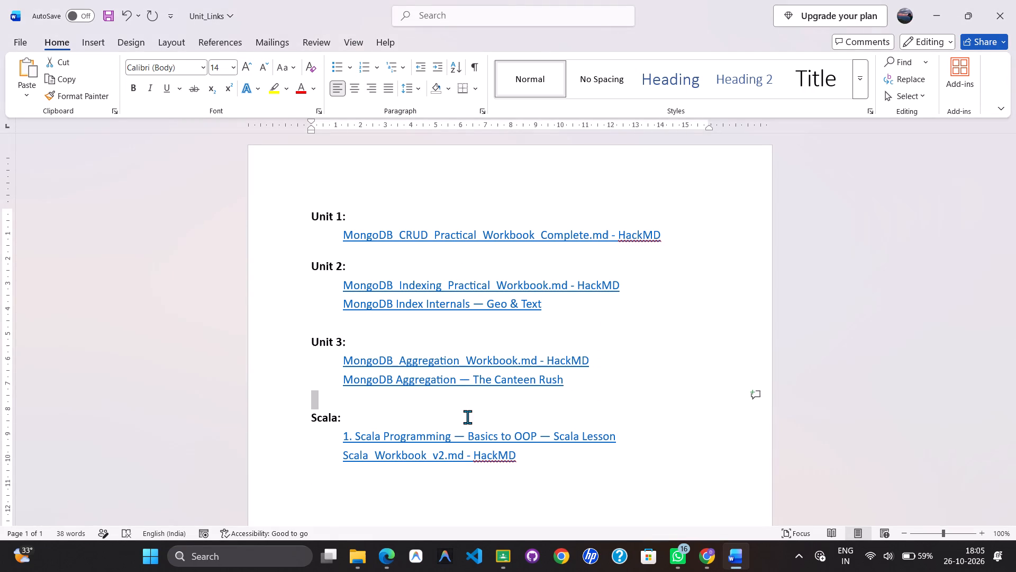
{"action": "key", "text": "ctrl+c"}
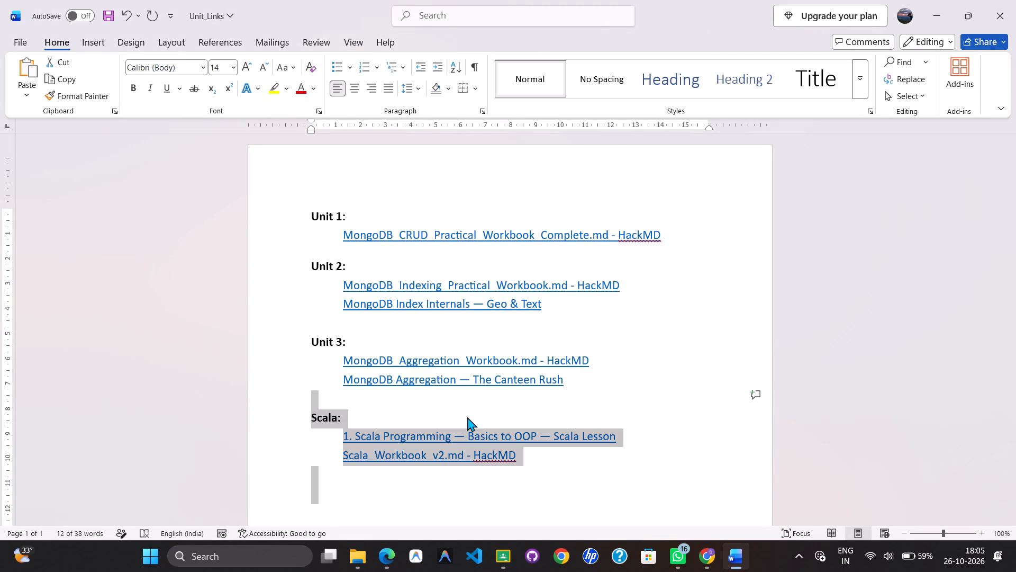
{"action": "key", "text": "Down"}
{"action": "key", "text": "Up"}
{"action": "key", "text": "Down"}
{"action": "key", "text": "ctrl+v"}
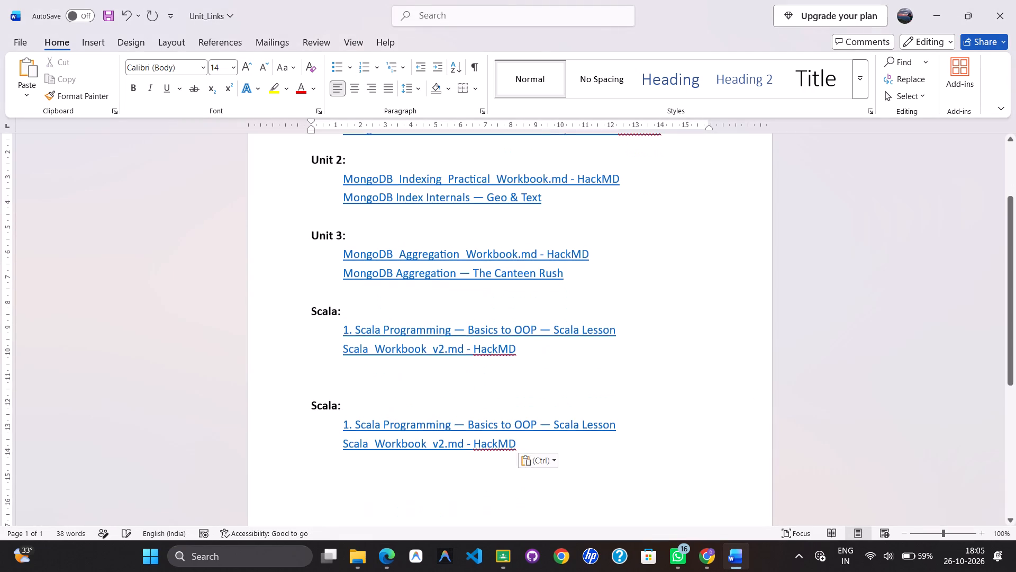
{"action": "key", "text": "ctrl+v"}
Change the heading of the first pasted Scala section to Spark using Scala, keeping its colon.
{"action": "key", "text": "Up"}
{"action": "key", "text": "Up"}
{"action": "key", "text": "Up"}
{"action": "key", "text": "Up"}
{"action": "key", "text": "Up"}
{"action": "key", "text": "Up"}
{"action": "key", "text": "Up"}
{"action": "key", "text": "Up"}
{"action": "key", "text": "Up"}
{"action": "key", "text": "Up"}
{"action": "key", "text": "Up"}
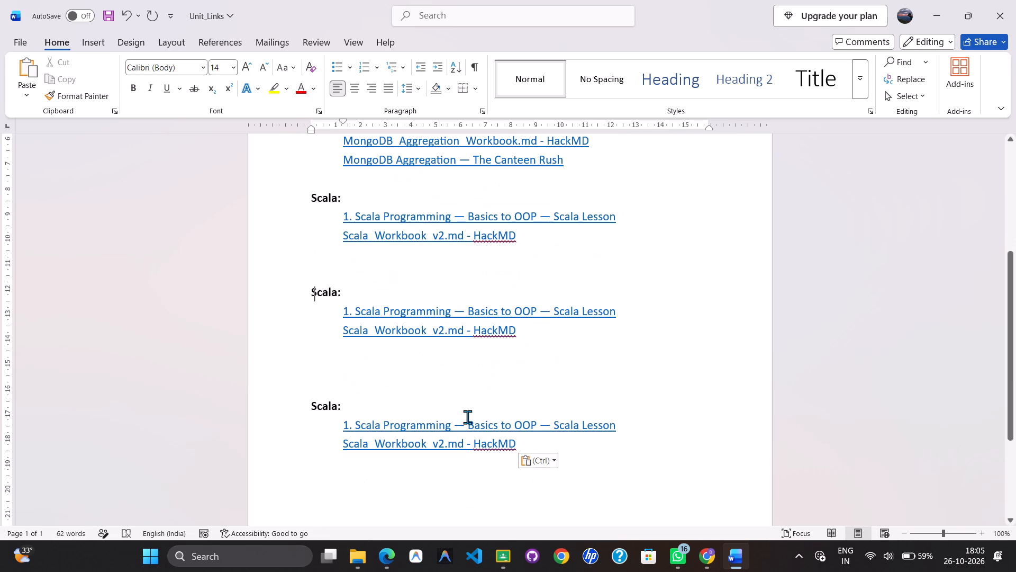
{"action": "key", "text": "Right"}
{"action": "key", "text": "Left"}
{"action": "type", "text": "Spark"}
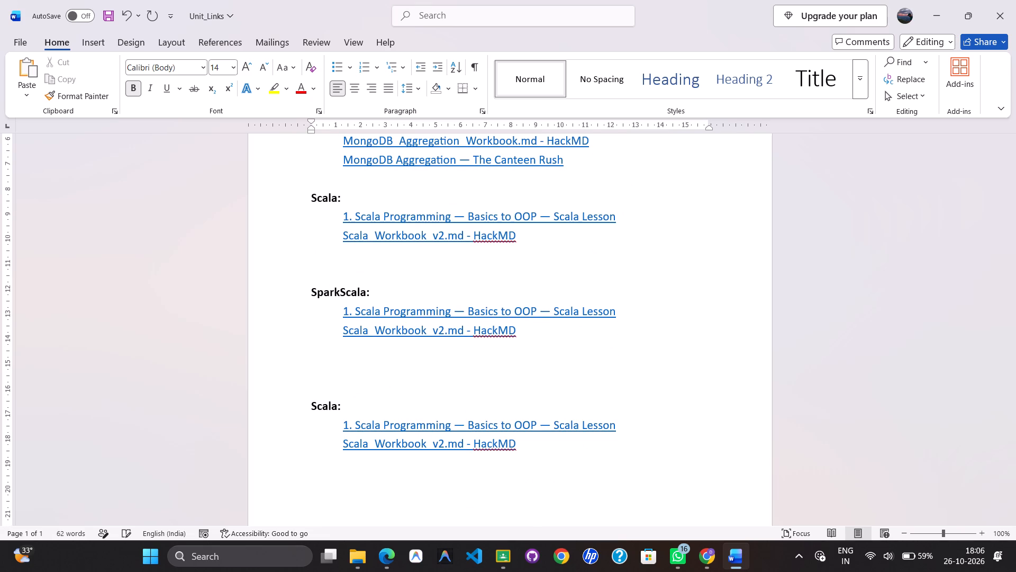
{"action": "key", "text": "space"}
{"action": "type", "text": "using"}
{"action": "key", "text": "space"}
Replace both links under Spark using Scala with the Apache Spark lesson address from the clipboard history.
{"action": "key", "text": "Down"}
{"action": "key", "text": "Left"}
{"action": "key", "text": "ctrl+Left"}
{"action": "key", "text": "ctrl+Left"}
{"action": "key", "text": "ctrl+Left"}
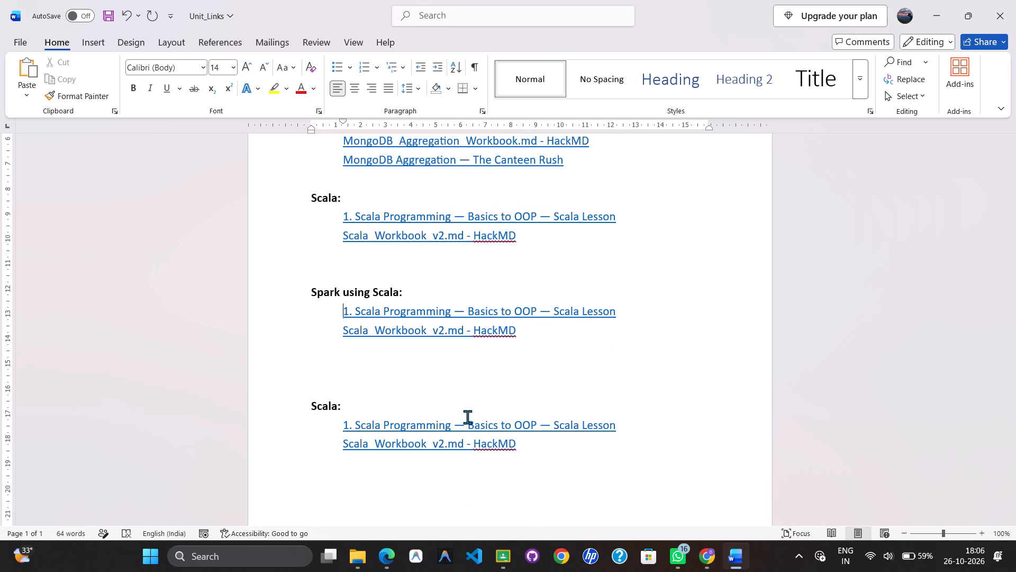
{"action": "key", "text": "shift+Down"}
{"action": "key", "text": "shift+Down"}
{"action": "key", "text": "shift+Left"}
{"action": "key", "text": "shift+Left"}
{"action": "key", "text": "BackSpace"}
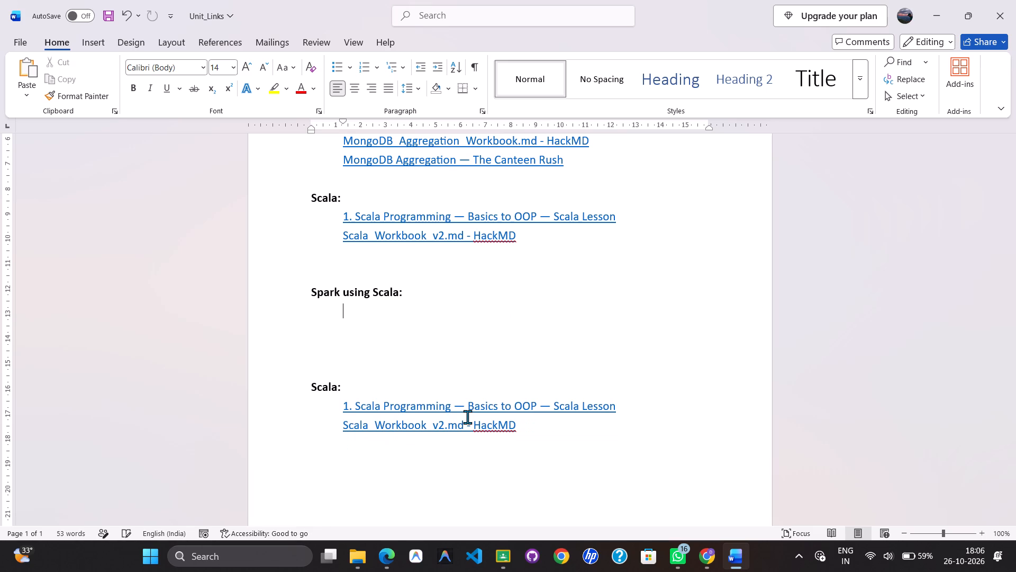
{"action": "key", "text": "super+v"}
{"action": "key", "text": "Down"}
{"action": "key", "text": "Return"}
{"action": "key", "text": "ctrl+v"}
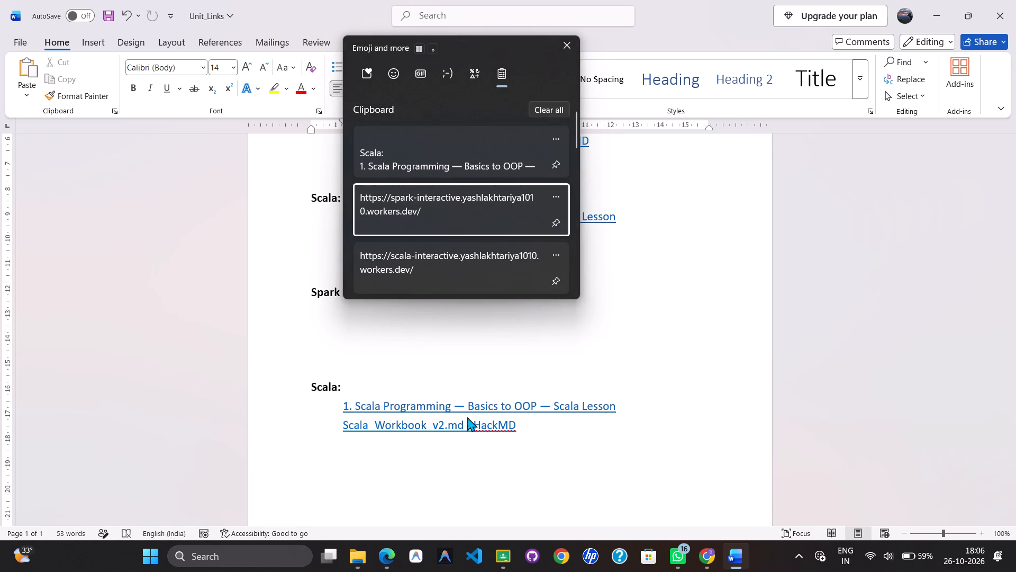
{"action": "key", "text": "Down"}
Return to the ABDA_2026 class stream in Google Classroom and open the Oct 16 Data Visualisation material.
{"action": "key", "text": "alt+Tab"}
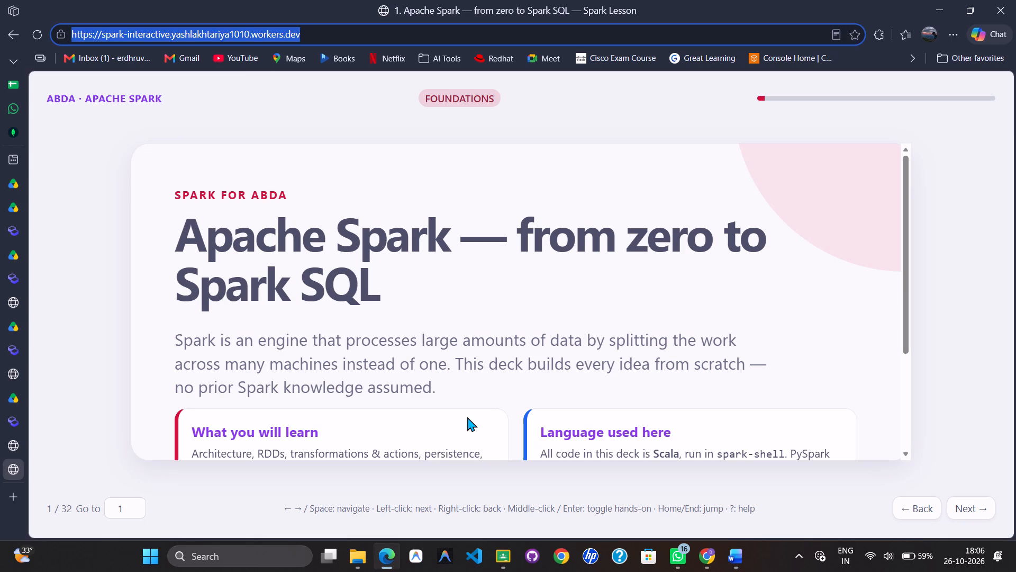
{"action": "key", "text": "alt+Tab"}
{"action": "key", "text": "alt+Tab"}
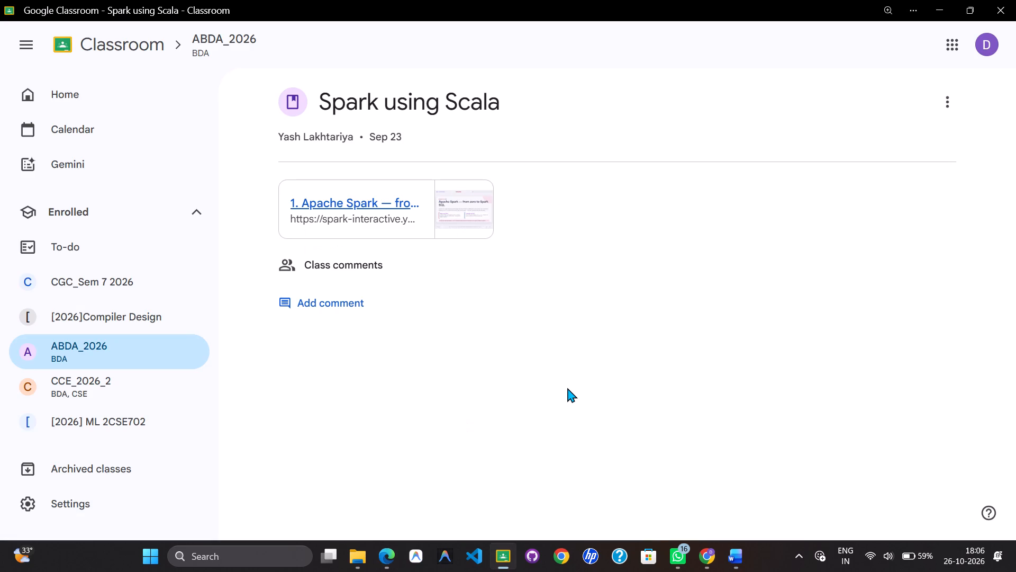
{"action": "left_click", "coordinate": [567, 388]}
{"action": "scroll", "coordinate": [567, 388], "scroll_direction": "right", "scroll_amount": 5}
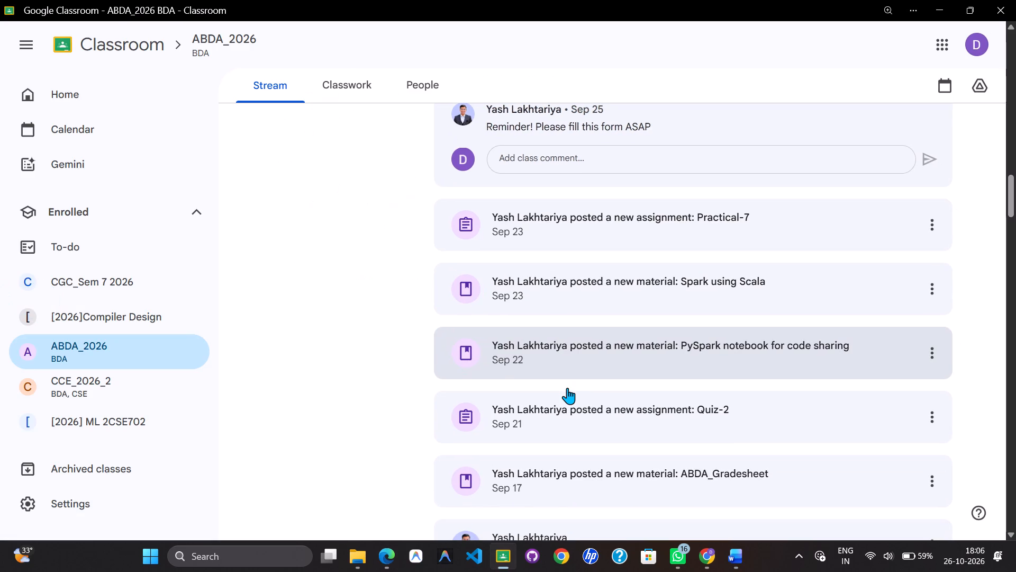
{"action": "scroll", "coordinate": [567, 388], "scroll_direction": "up", "scroll_amount": 4}
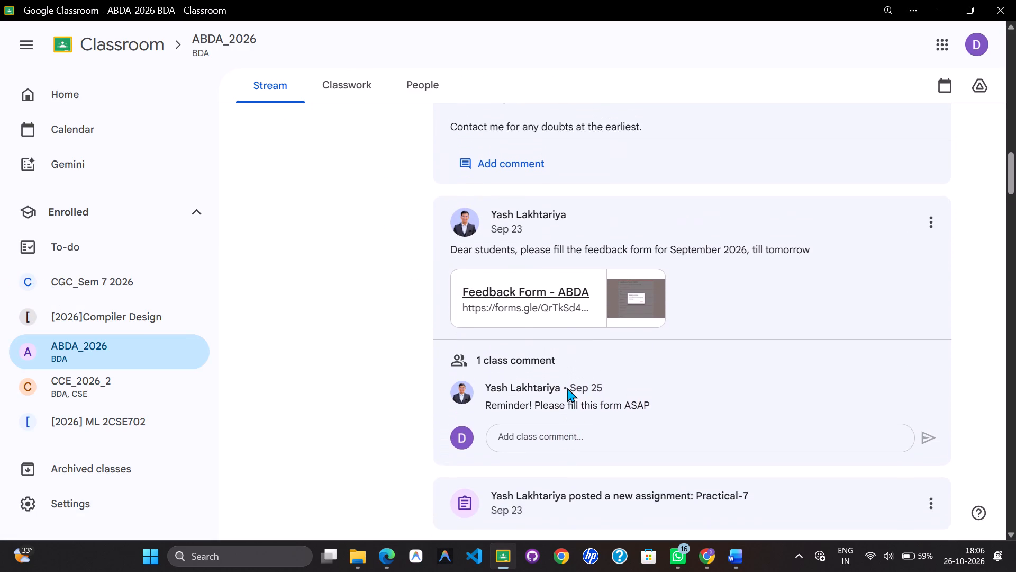
{"action": "scroll", "coordinate": [567, 388], "scroll_direction": "up", "scroll_amount": 6}
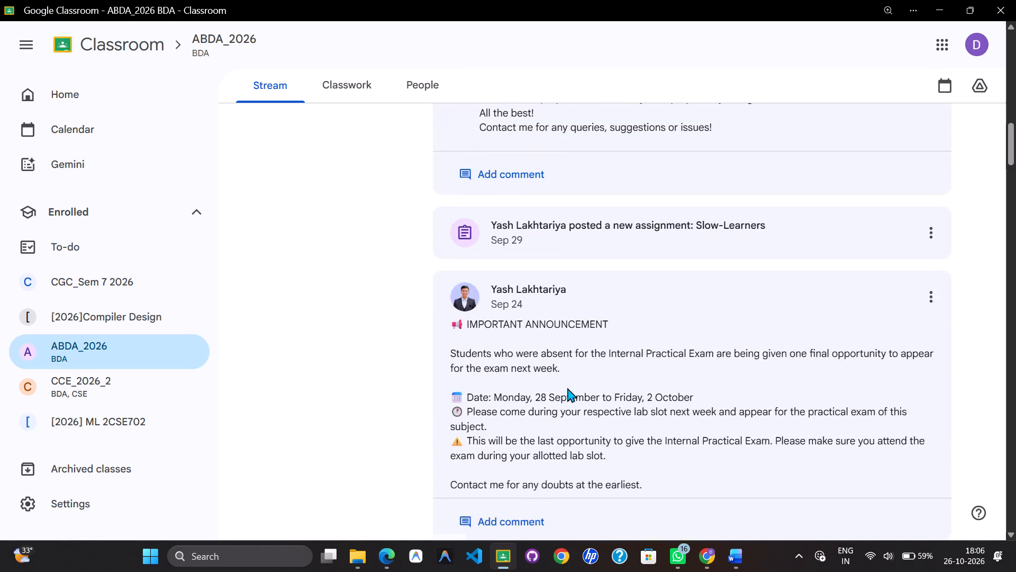
{"action": "scroll", "coordinate": [567, 388], "scroll_direction": "up", "scroll_amount": 6}
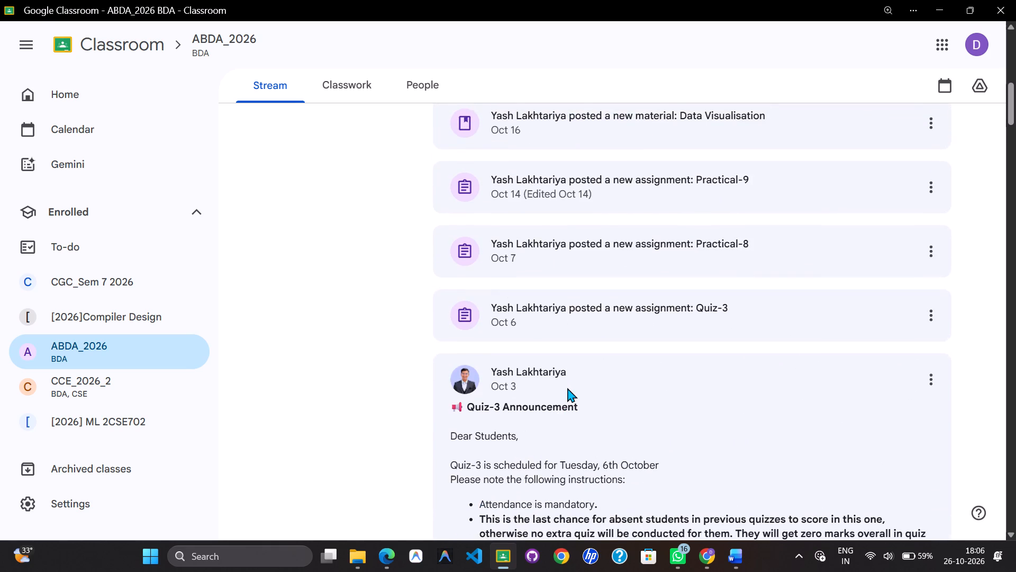
{"action": "scroll", "coordinate": [567, 388], "scroll_direction": "up", "scroll_amount": 1}
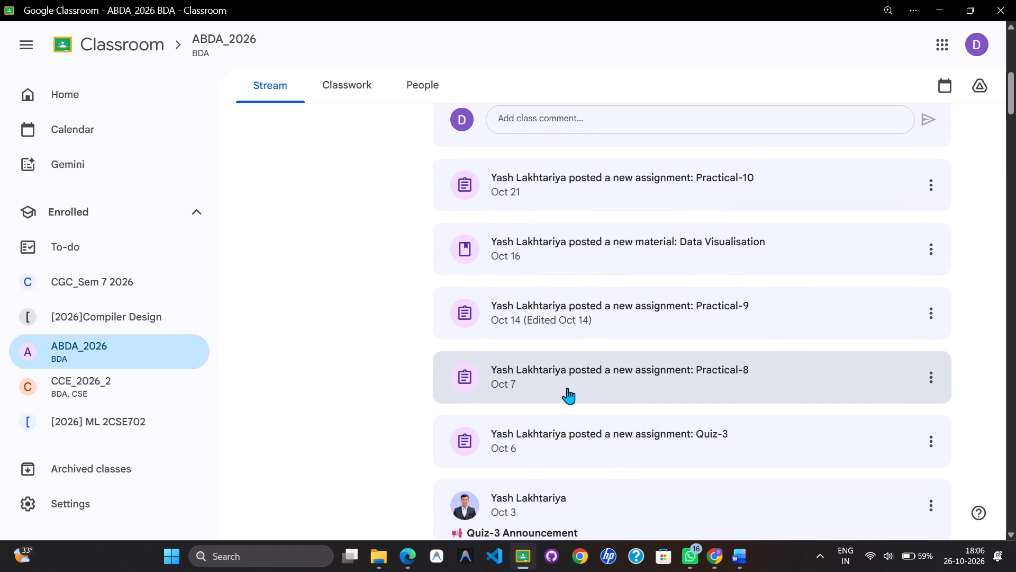
{"action": "left_click", "coordinate": [607, 253]}
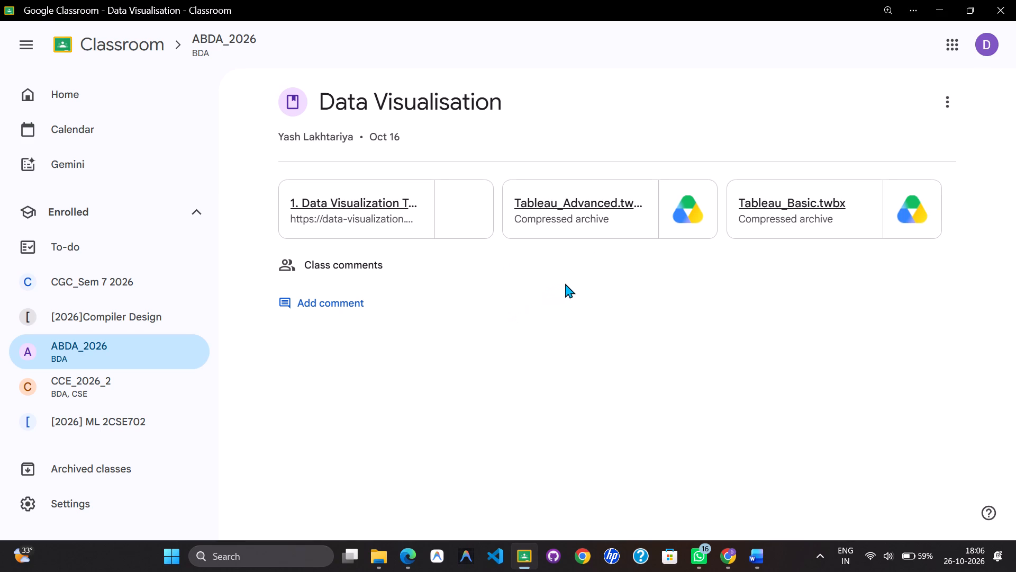
Open the Data Visualization Tools & Techniques lesson linked in the material and copy its page address.
{"action": "left_click", "coordinate": [396, 215]}
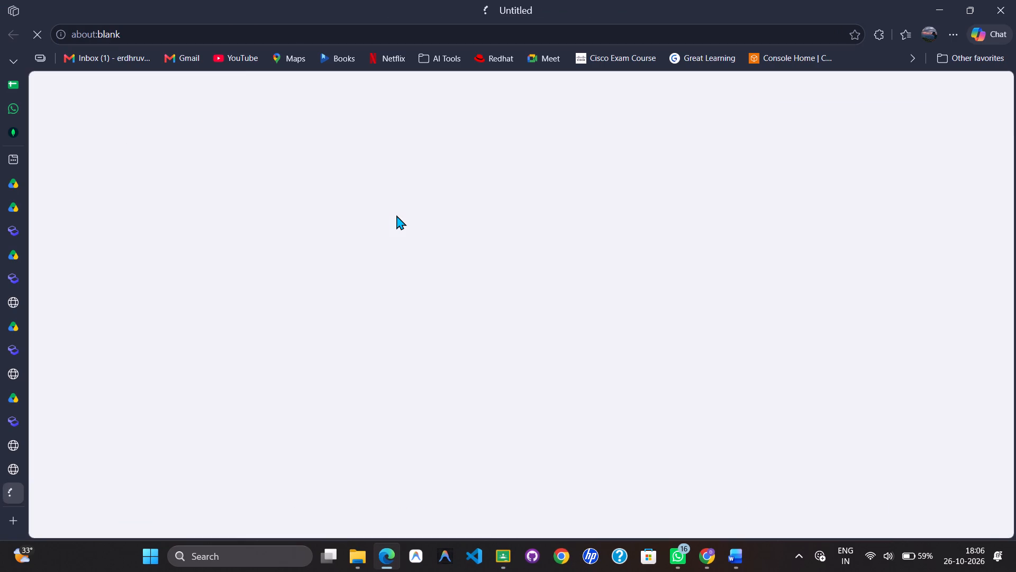
{"action": "left_click", "coordinate": [340, 37]}
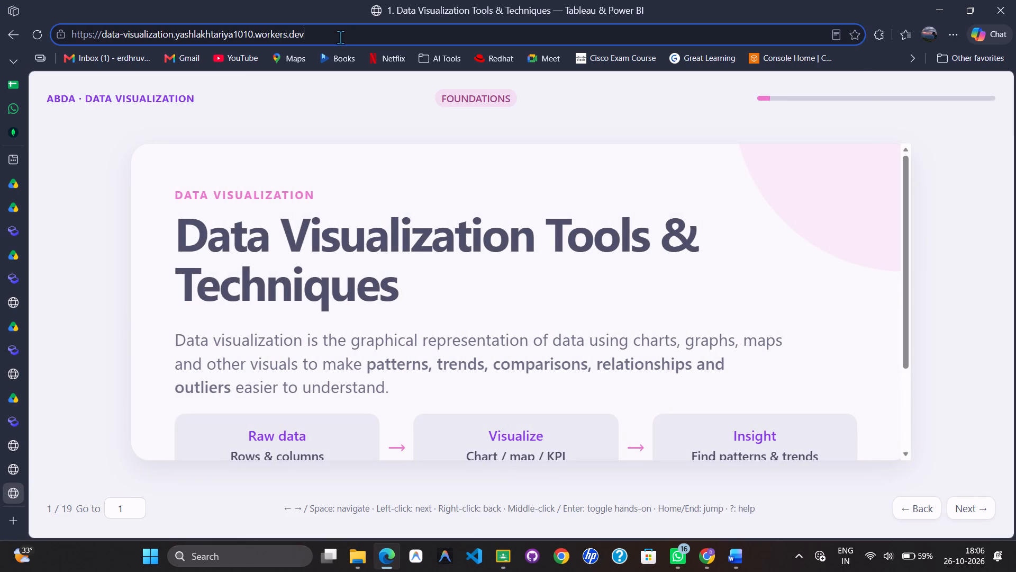
{"action": "key", "text": "ctrl+c"}
{"action": "key", "text": "Tab"}
Switch to the Unit_Links document and remove the surplus blank lines between the Apache Spark link and the last Scala heading.
{"action": "key", "text": "alt+Tab"}
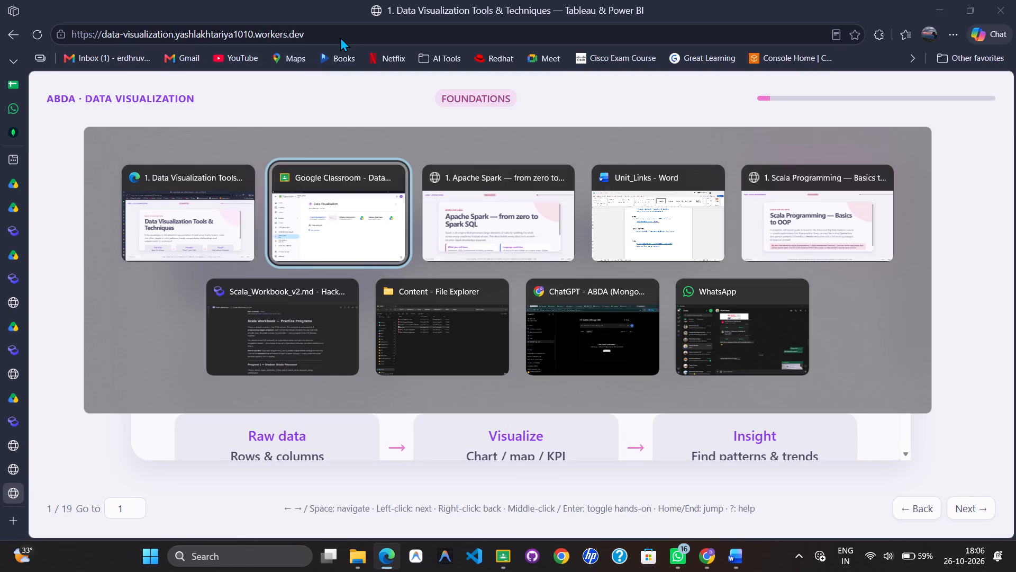
{"action": "key", "text": "alt+Right"}
{"action": "key", "text": "alt+Right"}
{"action": "key", "text": "alt+Left"}
{"action": "key", "text": "alt+Right"}
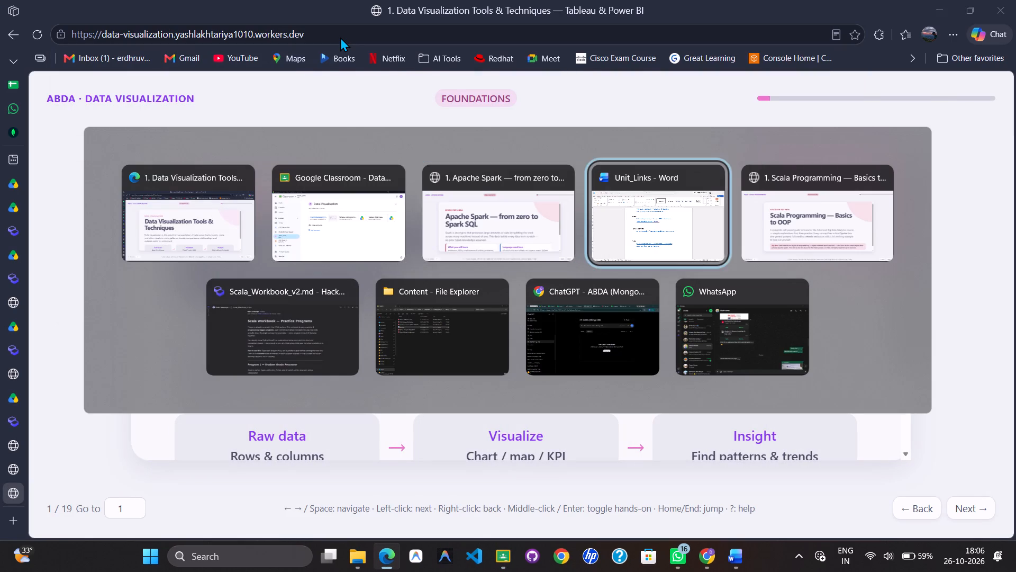
{"action": "key", "text": "BackSpace"}
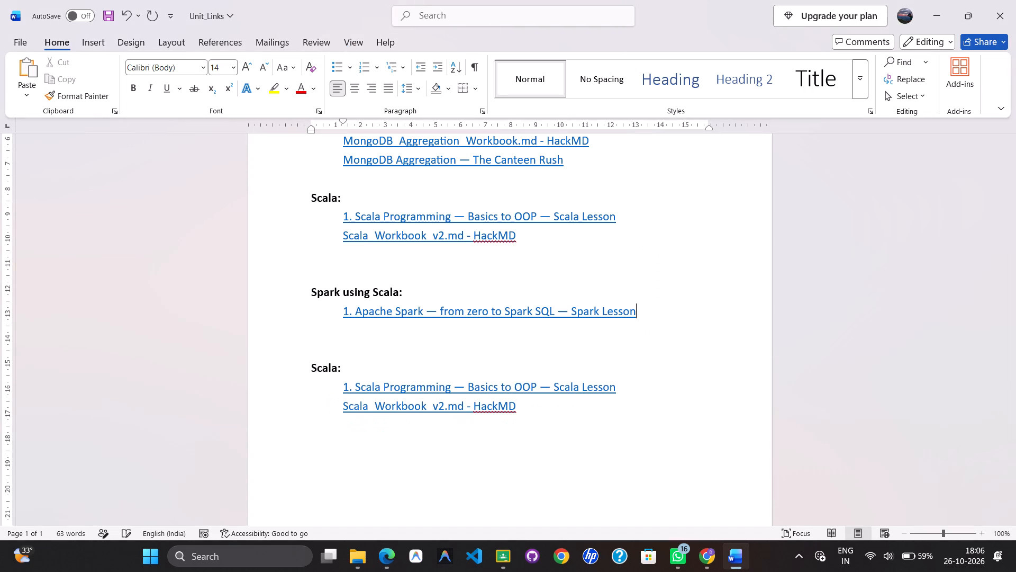
{"action": "key", "text": "Right"}
{"action": "key", "text": "Delete"}
Replace both links under the last Scala heading with the copied Data Visualization lesson address.
{"action": "key", "text": "Down"}
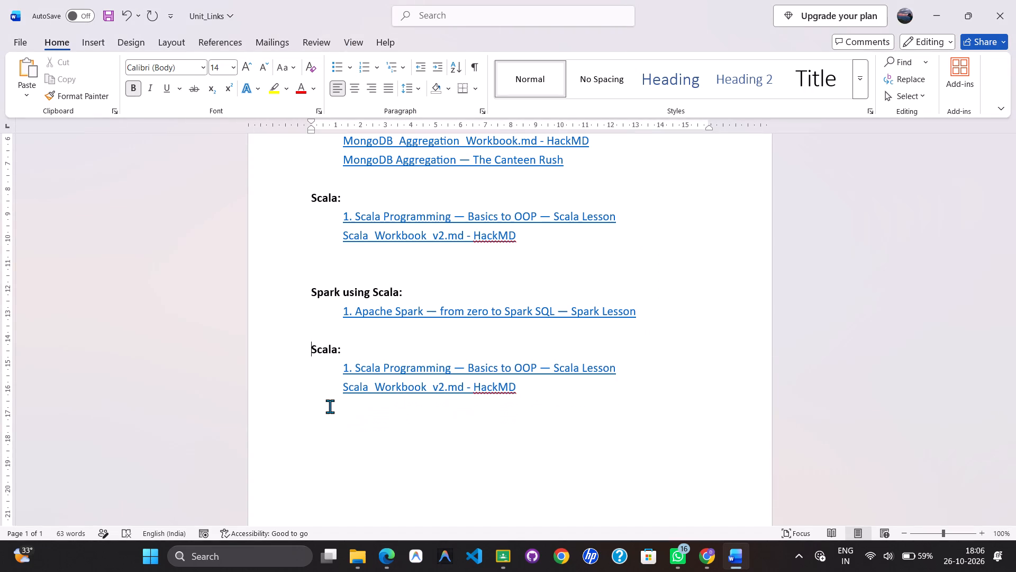
{"action": "key", "text": "Down"}
{"action": "key", "text": "shift+Down"}
{"action": "key", "text": "shift+Down"}
{"action": "key", "text": "shift+Left"}
{"action": "key", "text": "BackSpace"}
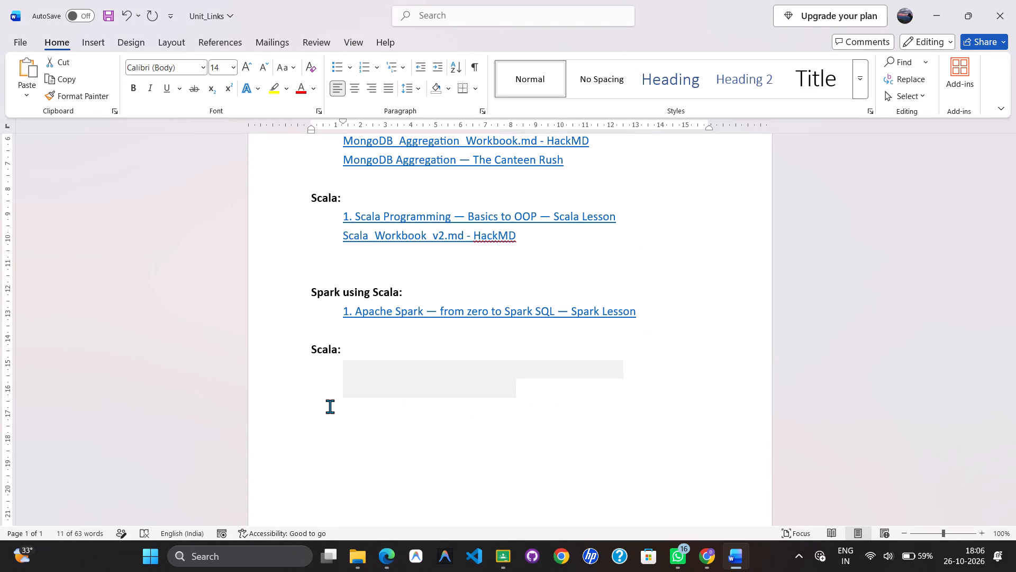
{"action": "key", "text": "ctrl+v"}
Change the last Scala heading, above the Data Visualization link, to Tableau, keeping its colon.
{"action": "key", "text": "Up"}
{"action": "key", "text": "Left"}
{"action": "key", "text": "ctrl+shift+Left"}
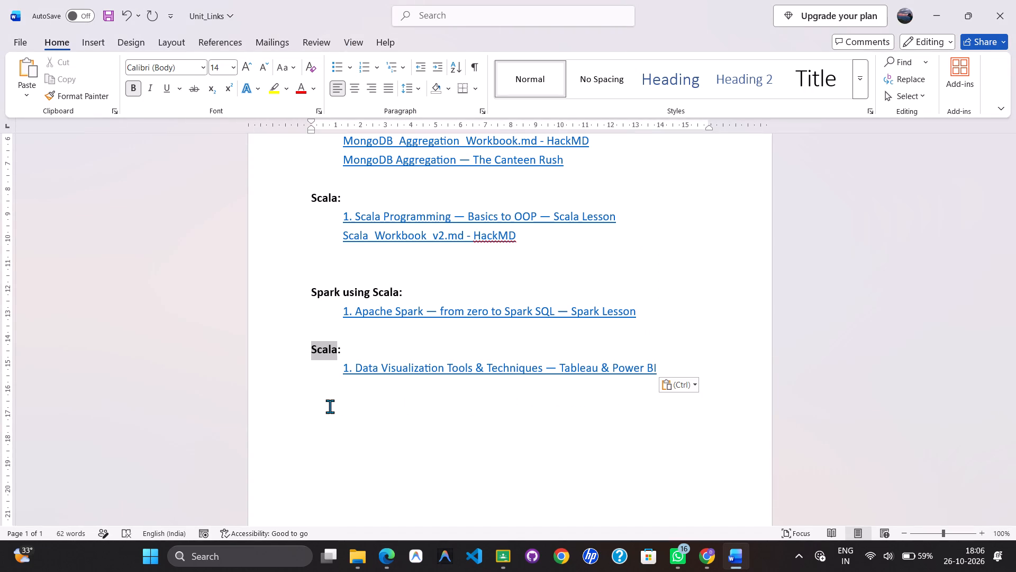
{"action": "type", "text": "Daa\\"}
{"action": "key", "text": "BackSpace"}
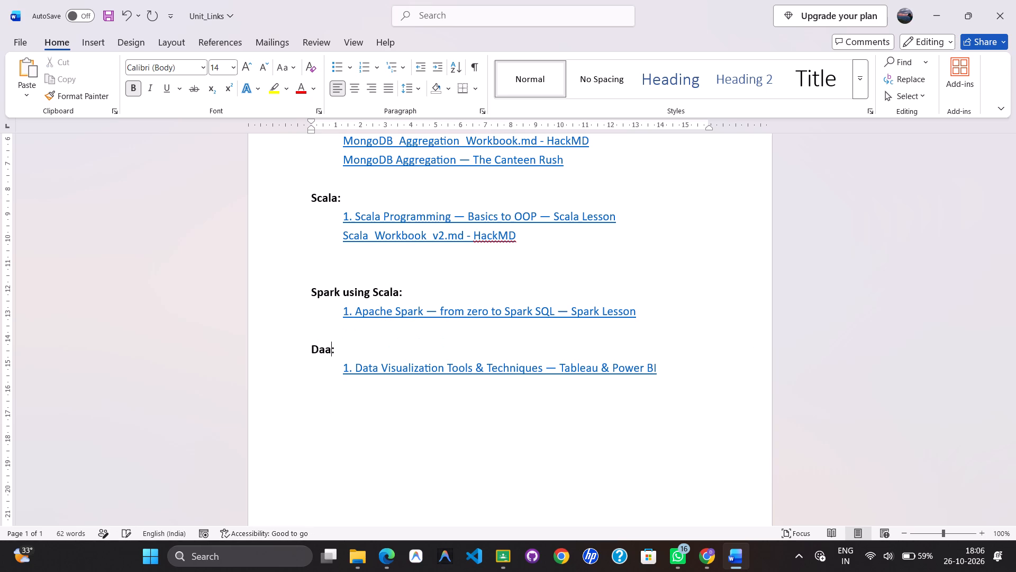
{"action": "key", "text": "BackSpace"}
{"action": "key", "text": "BackSpace"}
{"action": "key", "text": "BackSpace"}
{"action": "type", "text": "Tablue"}
{"action": "key", "text": "alt+Tab"}
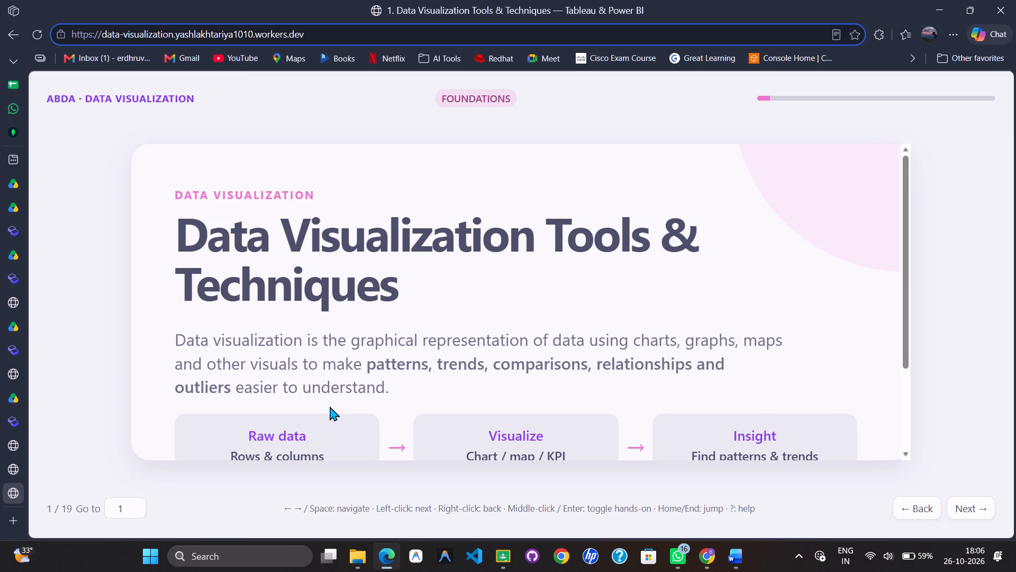
{"action": "key", "text": "alt+Tab"}
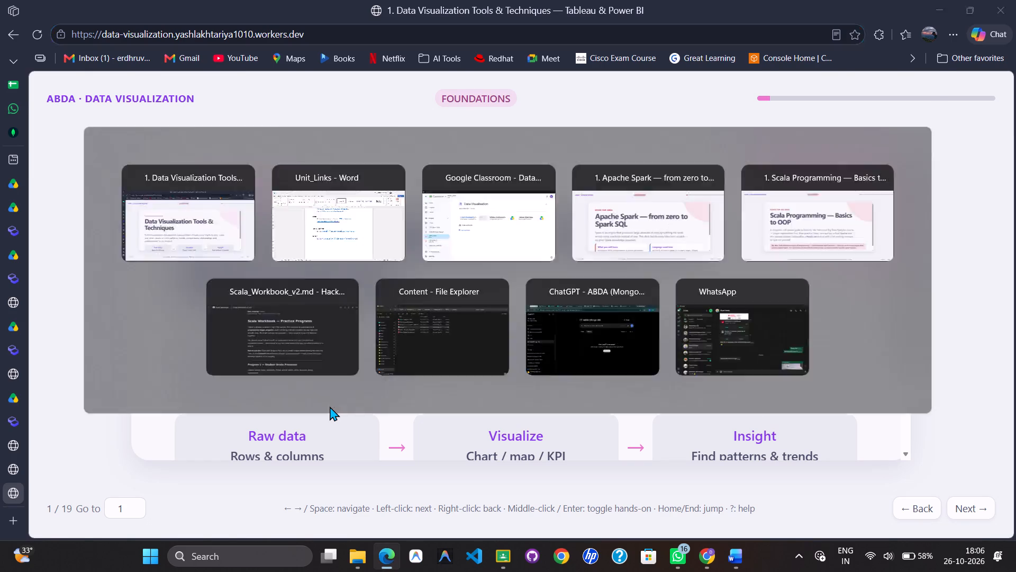
{"action": "key", "text": "BackSpace"}
{"action": "key", "text": "BackSpace"}
{"action": "type", "text": "eau"}
{"action": "key", "text": "alt+Tab"}
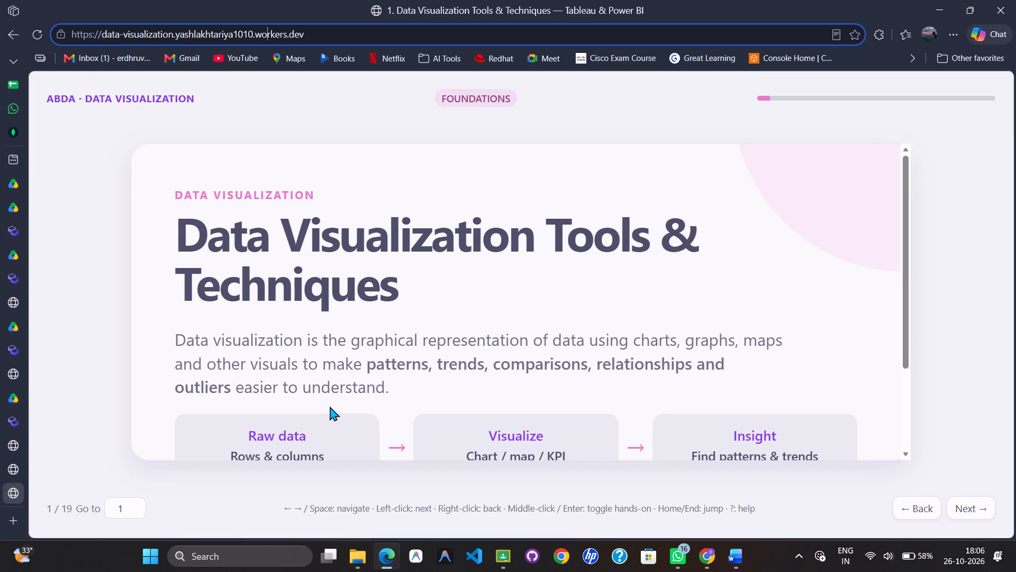
{"action": "key", "text": "alt+Tab"}
{"action": "key", "text": "Down"}
Switch to Google Classroom and look through the ABDA_2026 stream for further posted materials.
{"action": "key", "text": "alt+Tab"}
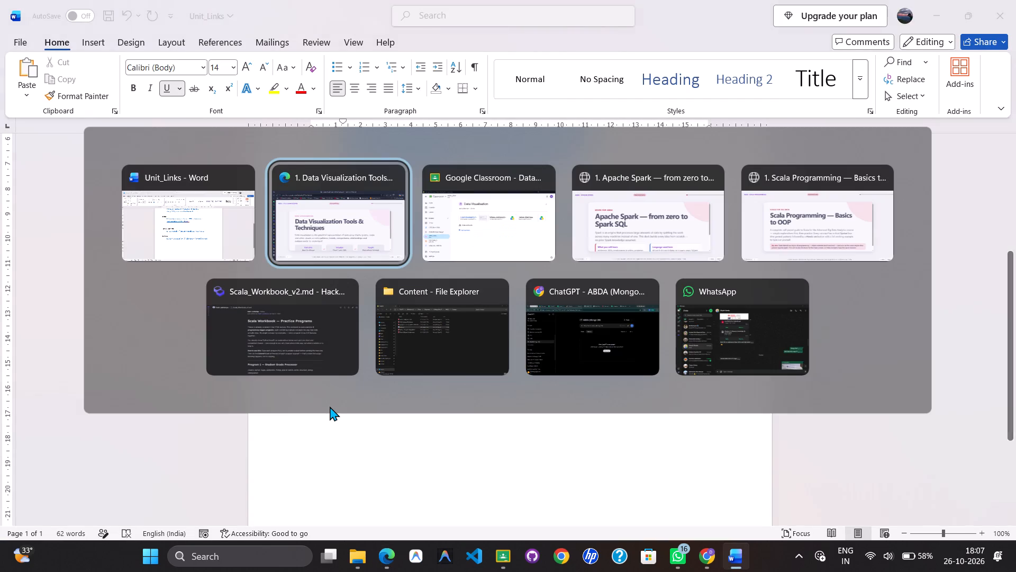
{"action": "key", "text": "alt+Tab"}
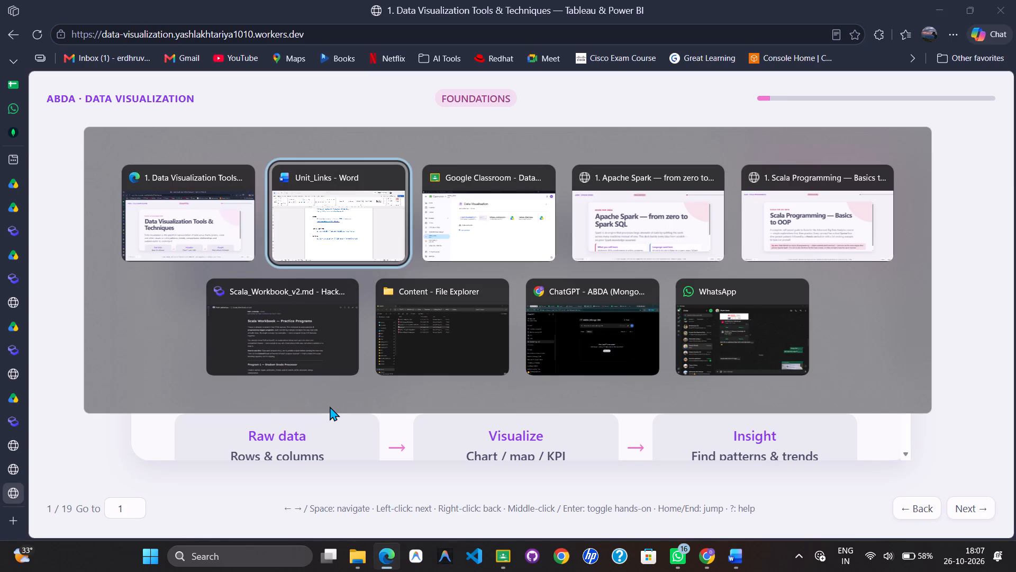
{"action": "key", "text": "alt+Tab"}
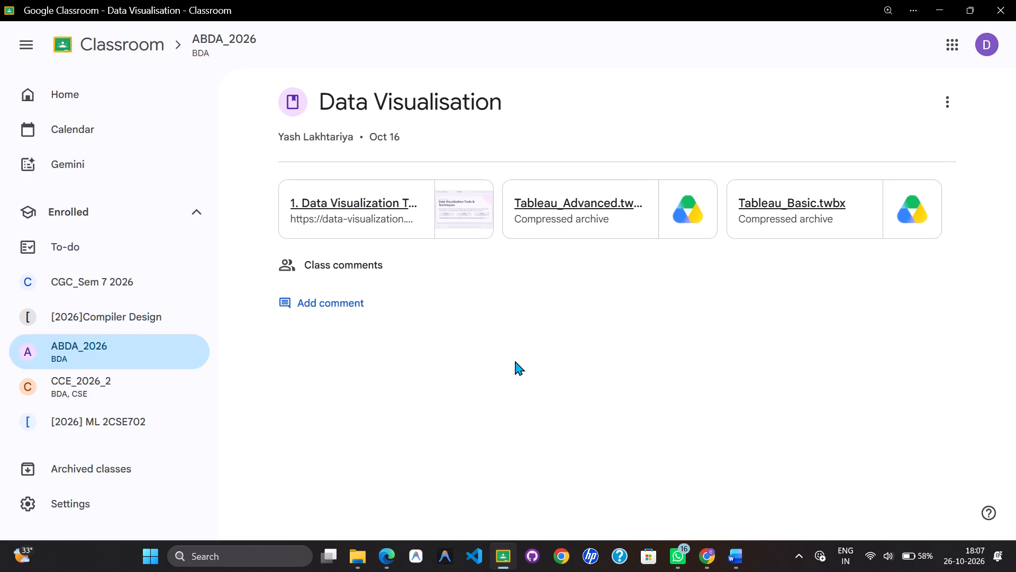
{"action": "left_click", "coordinate": [515, 361]}
{"action": "scroll", "coordinate": [515, 361], "scroll_direction": "right", "scroll_amount": 8}
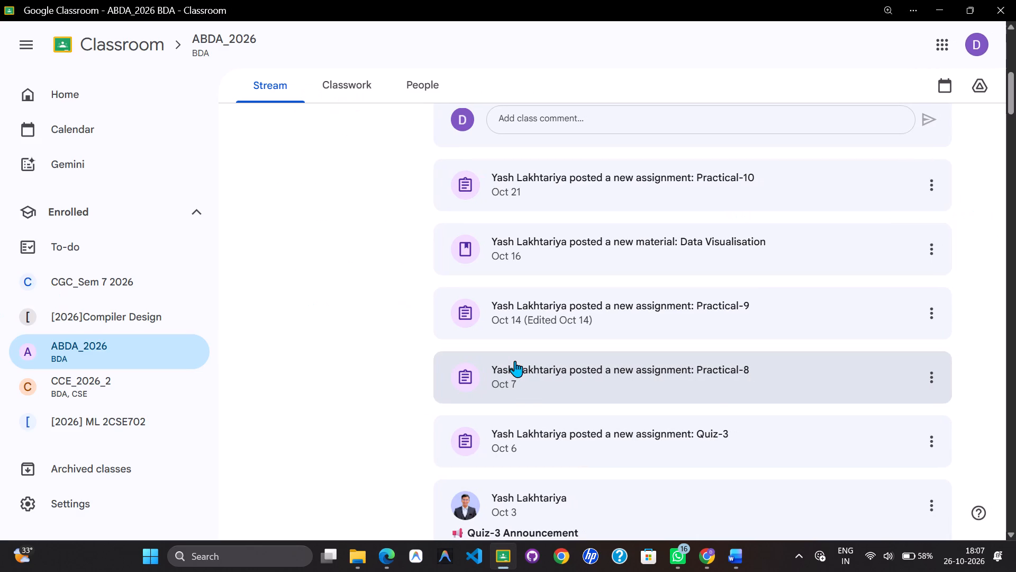
{"action": "scroll", "coordinate": [704, 279], "scroll_direction": "up", "scroll_amount": 3}
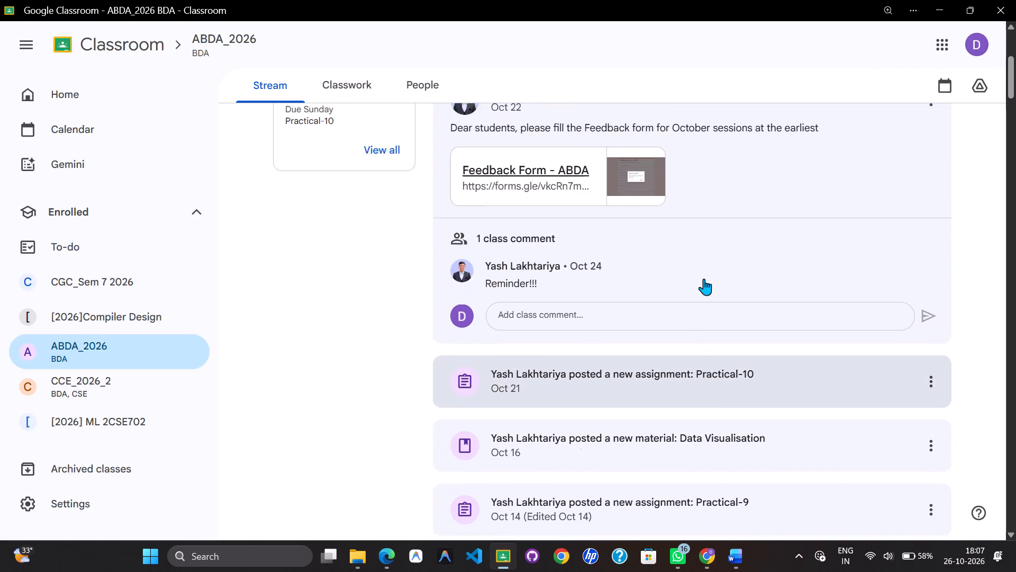
{"action": "scroll", "coordinate": [704, 279], "scroll_direction": "up", "scroll_amount": 3}
{"action": "scroll", "coordinate": [704, 279], "scroll_direction": "down", "scroll_amount": 7}
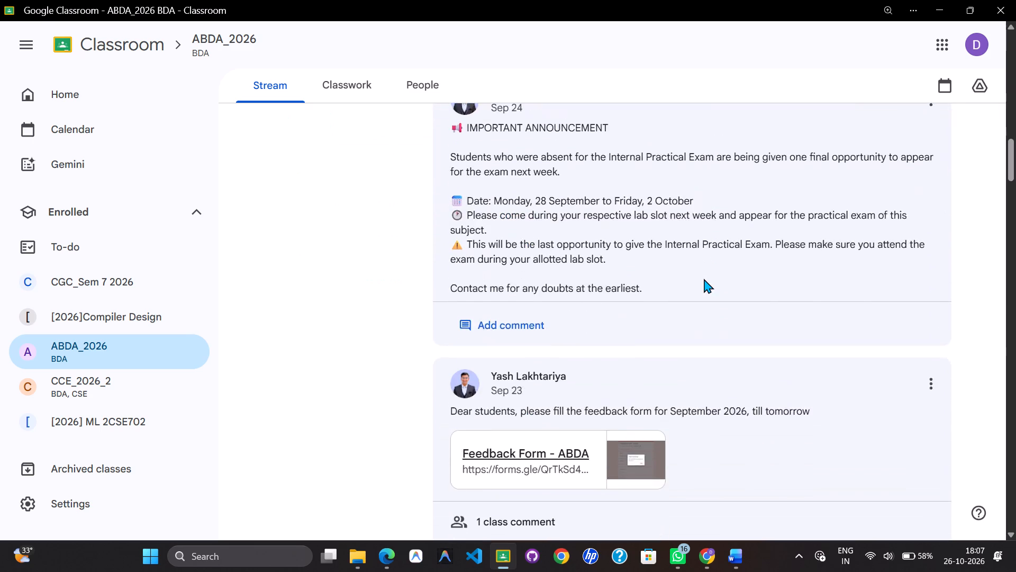
Back in the Unit_Links document, extend the Tableau heading to read Tableau & Power BI, keeping its colon.
{"action": "key", "text": "alt+Tab"}
{"action": "key", "text": "alt+Tab"}
{"action": "key", "text": "alt+Tab"}
{"action": "key", "text": "alt+Tab"}
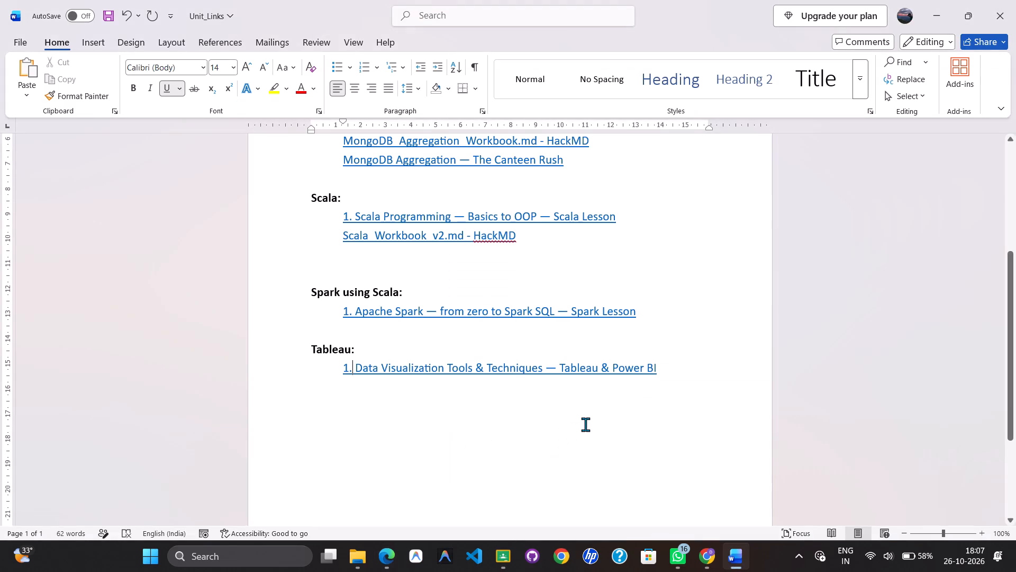
{"action": "key", "text": "Up"}
{"action": "key", "text": "Left"}
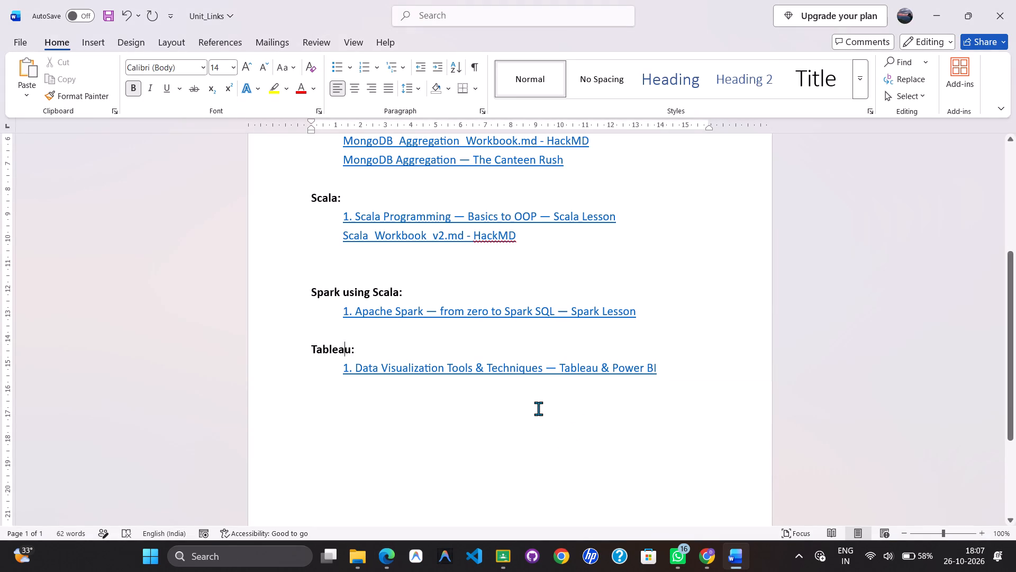
{"action": "key", "text": "Right"}
{"action": "key", "text": "space"}
{"action": "type", "text": "& PowerBI"}
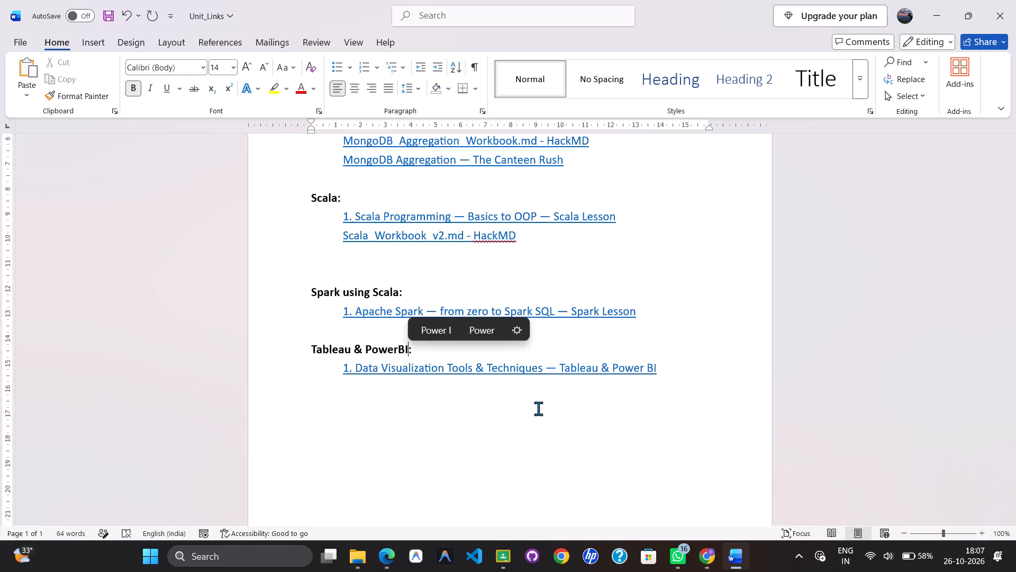
{"action": "key", "text": "Left"}
{"action": "key", "text": "Left"}
{"action": "key", "text": "space"}
{"action": "key", "text": "Right"}
{"action": "key", "text": "Right"}
{"action": "key", "text": "Right"}
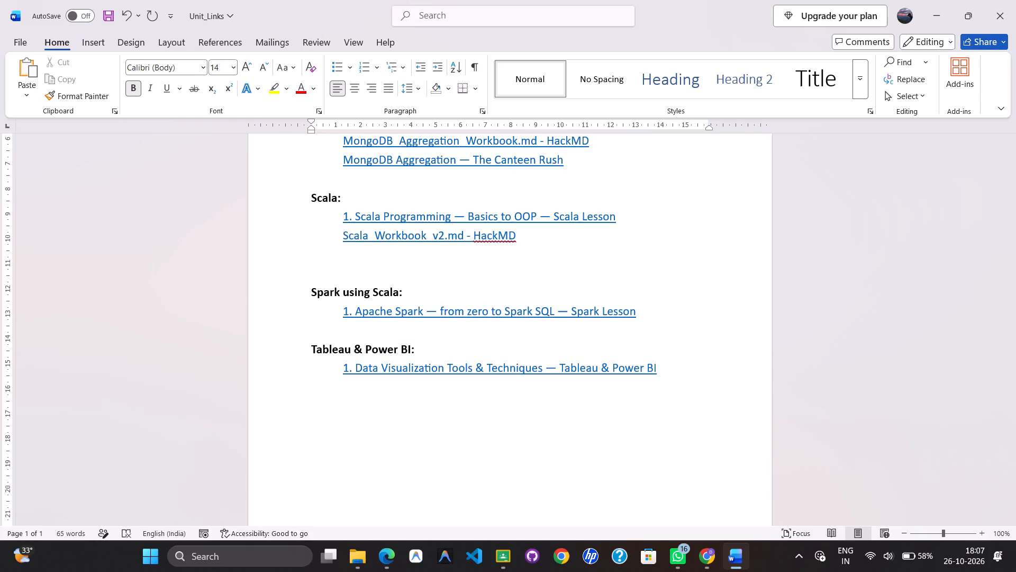
Save the Unit_Links document.
{"action": "scroll", "coordinate": [538, 408], "scroll_direction": "up", "scroll_amount": 10}
{"action": "key", "text": "ctrl+s"}
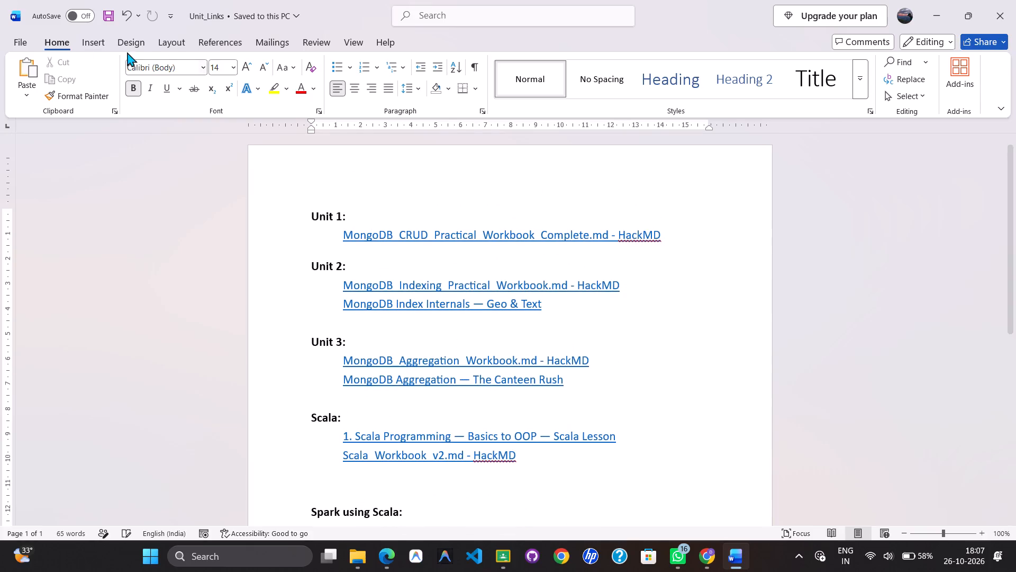
Save a PDF copy of the Unit_Links document in ABDA's Content folder and close the document.
{"action": "left_click", "coordinate": [14, 38]}
{"action": "left_click", "coordinate": [61, 249]}
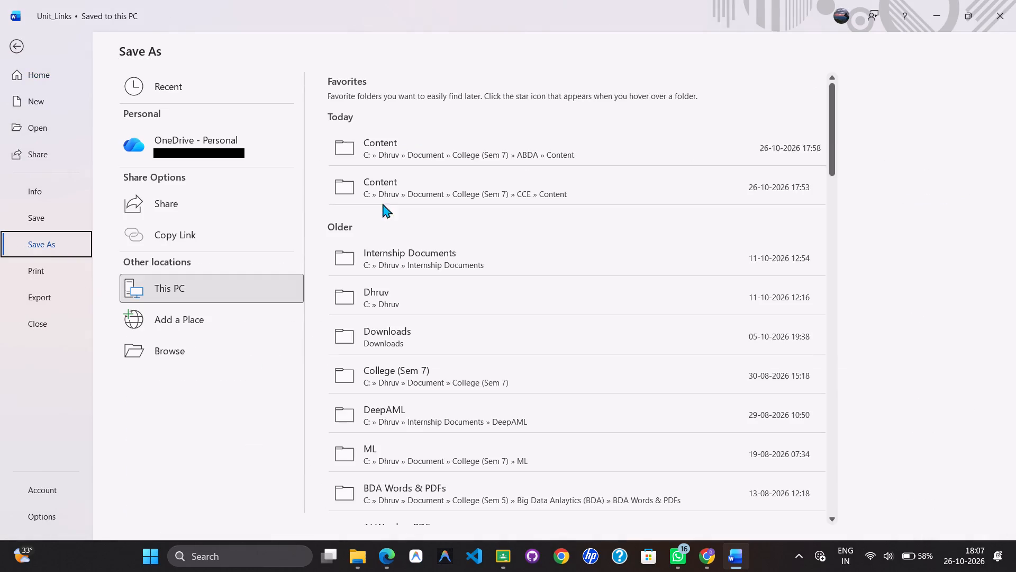
{"action": "left_click", "coordinate": [423, 155]}
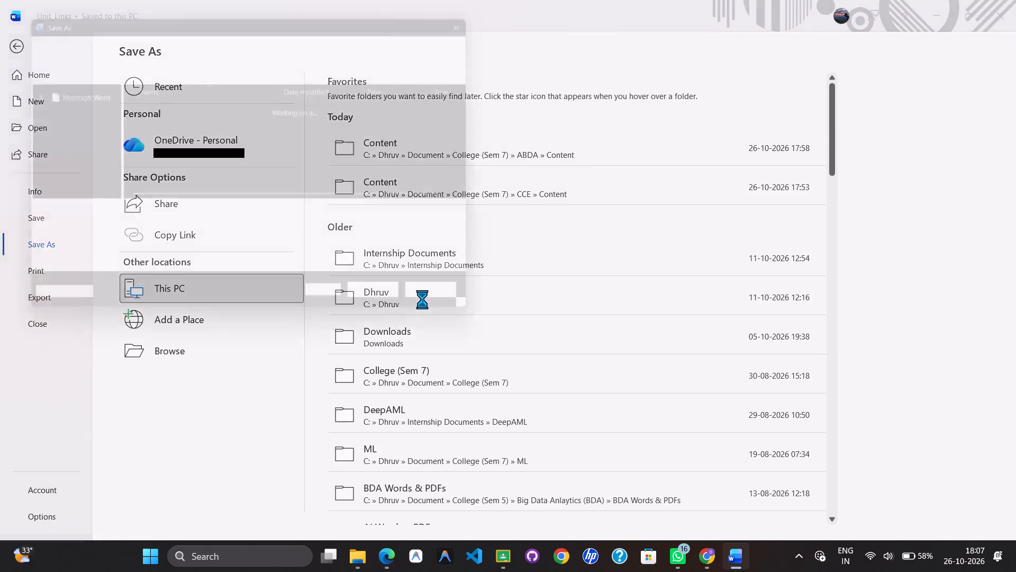
{"action": "left_click", "coordinate": [255, 240]}
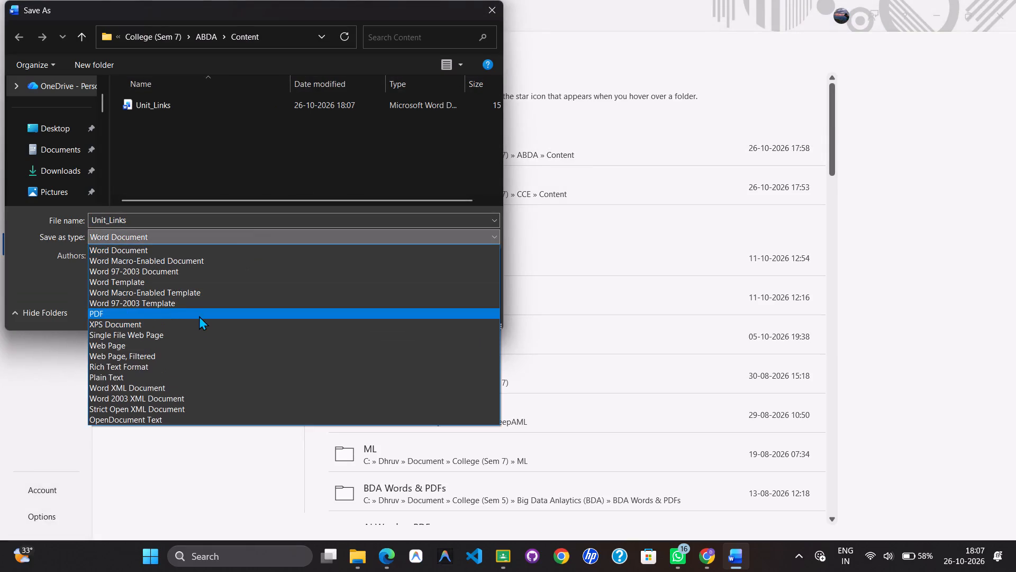
{"action": "left_click", "coordinate": [192, 310]}
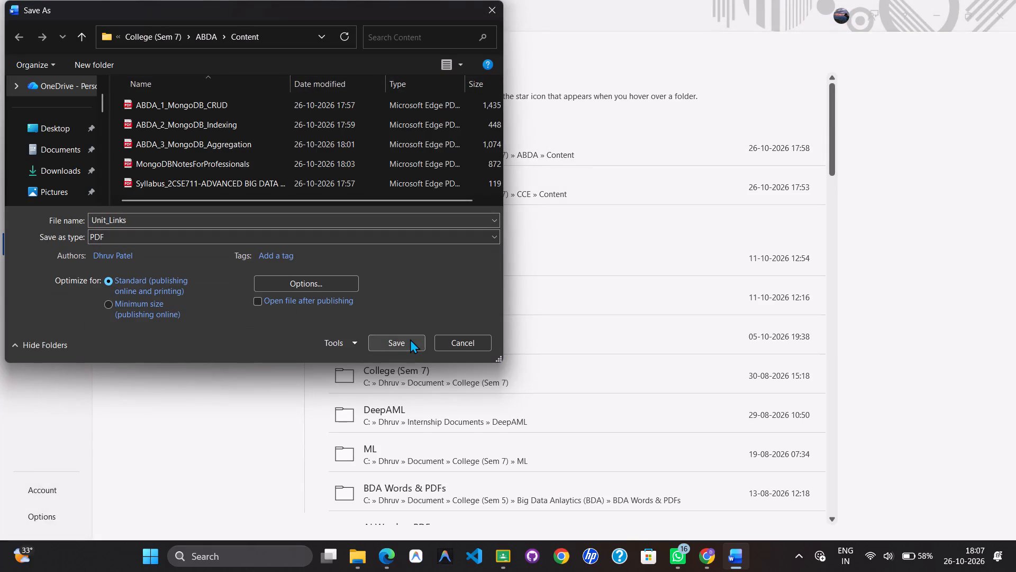
{"action": "left_click", "coordinate": [410, 339]}
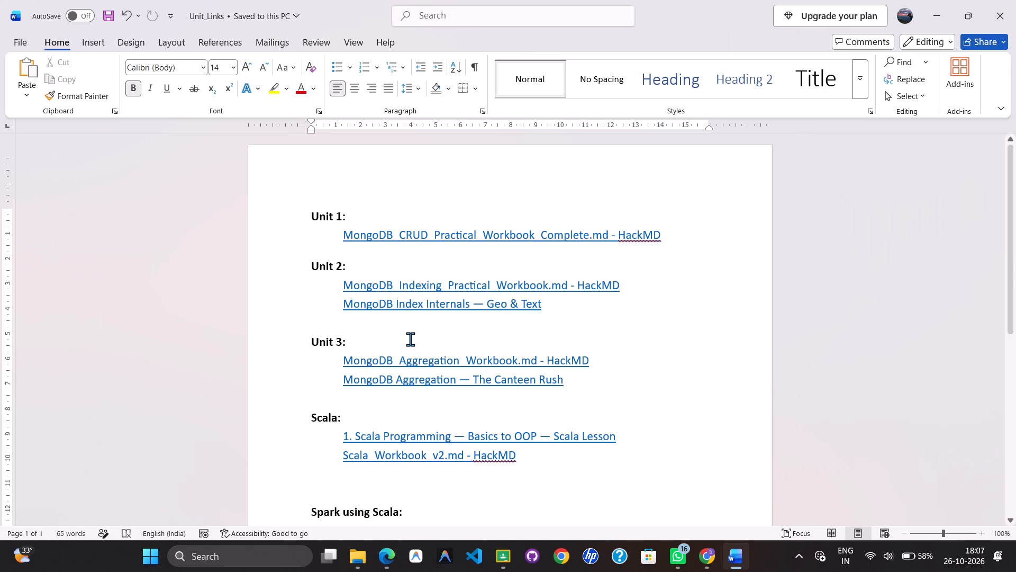
{"action": "left_click", "coordinate": [1012, 0]}
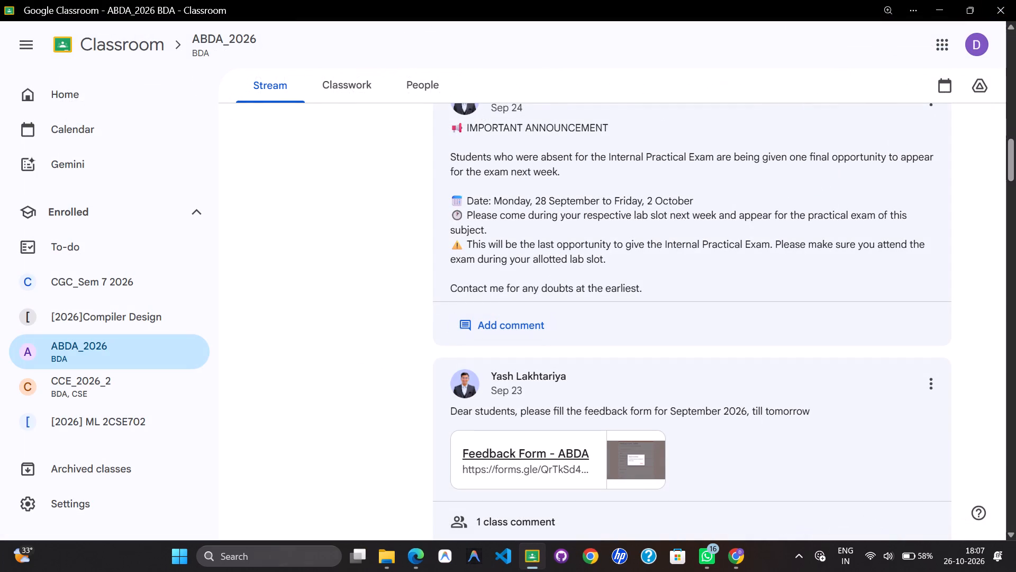
In File Explorer, move the Unit_Links Word document out of the Content folder into the parent ABDA folder.
{"action": "left_click", "coordinate": [391, 553]}
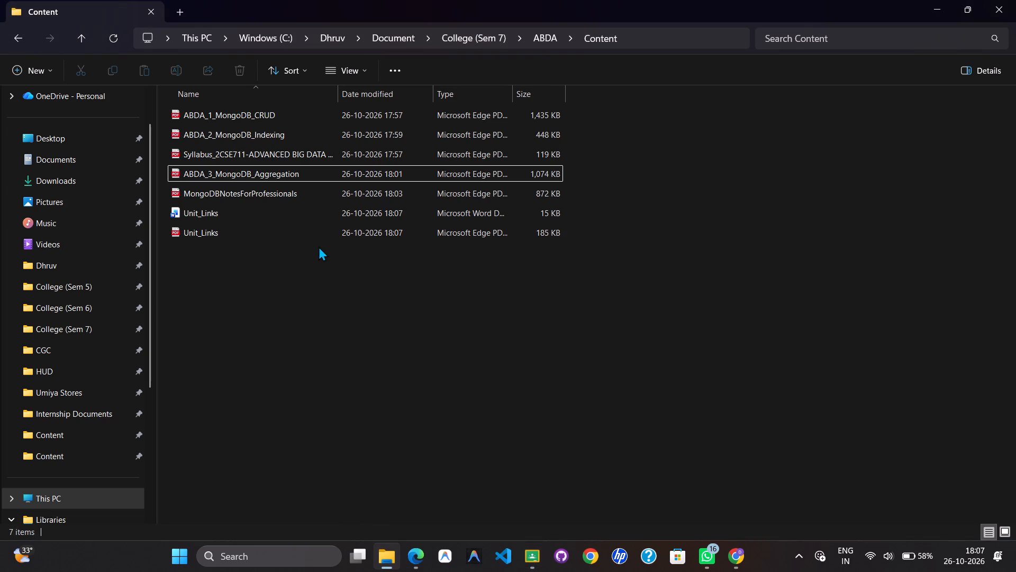
{"action": "left_click", "coordinate": [304, 219]}
{"action": "key", "text": "ctrl+x"}
{"action": "key", "text": "BackSpace"}
{"action": "key", "text": "ctrl+v"}
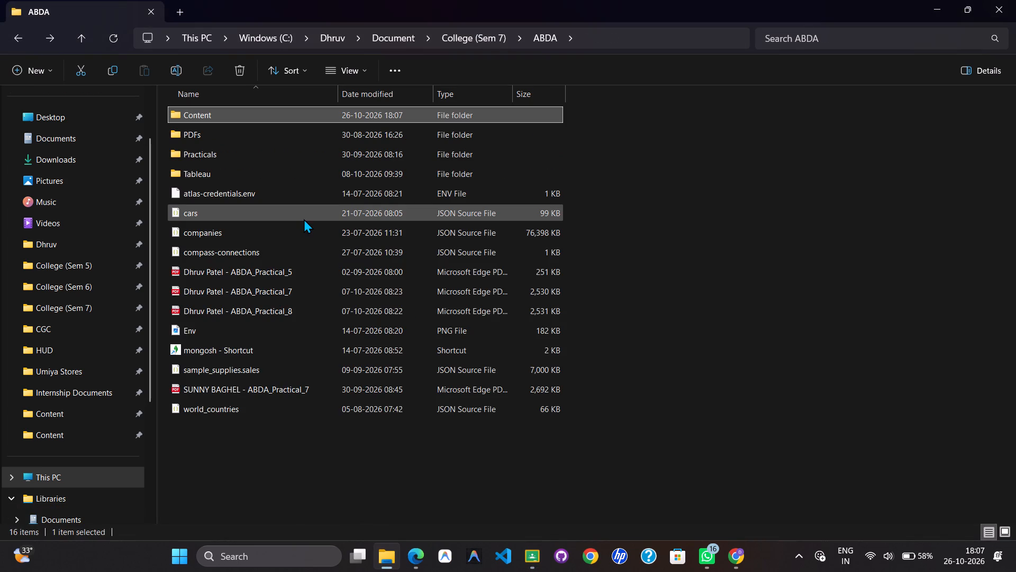
Compress ABDA's Content folder into a ZIP file named ABDA_Content.
{"action": "key", "text": "Up"}
{"action": "key", "text": "Up"}
{"action": "key", "text": "Up"}
{"action": "key", "text": "Up"}
{"action": "key", "text": "Up"}
{"action": "key", "text": "Up"}
{"action": "key", "text": "Up"}
{"action": "key", "text": "Up"}
{"action": "key", "text": "Up"}
{"action": "key", "text": "Up"}
{"action": "key", "text": "Up"}
{"action": "key", "text": "Up"}
{"action": "key", "text": "Up"}
{"action": "key", "text": "Up"}
{"action": "key", "text": "Up"}
{"action": "key", "text": "Up"}
{"action": "key", "text": "Up"}
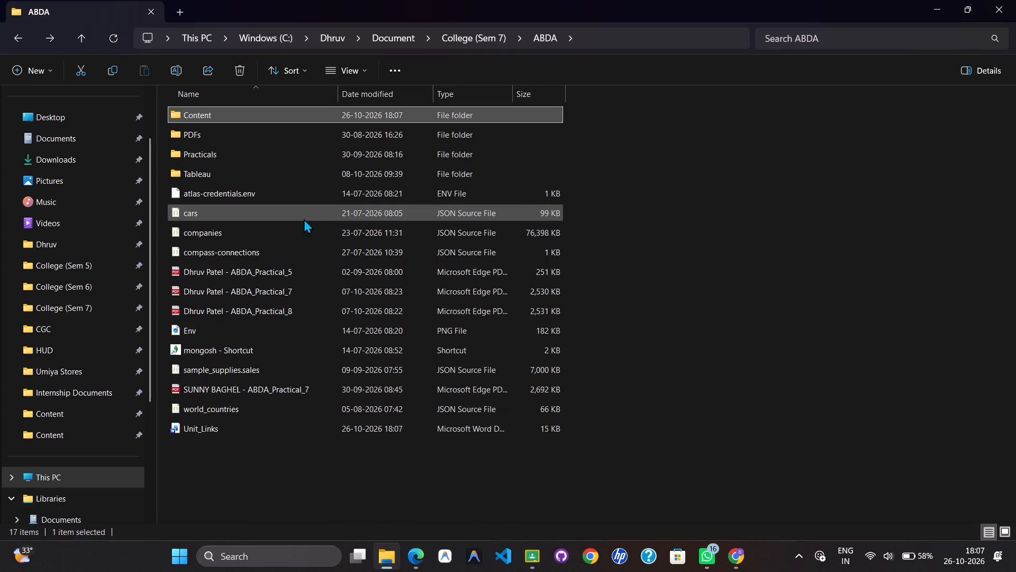
{"action": "right_click", "coordinate": [268, 111]}
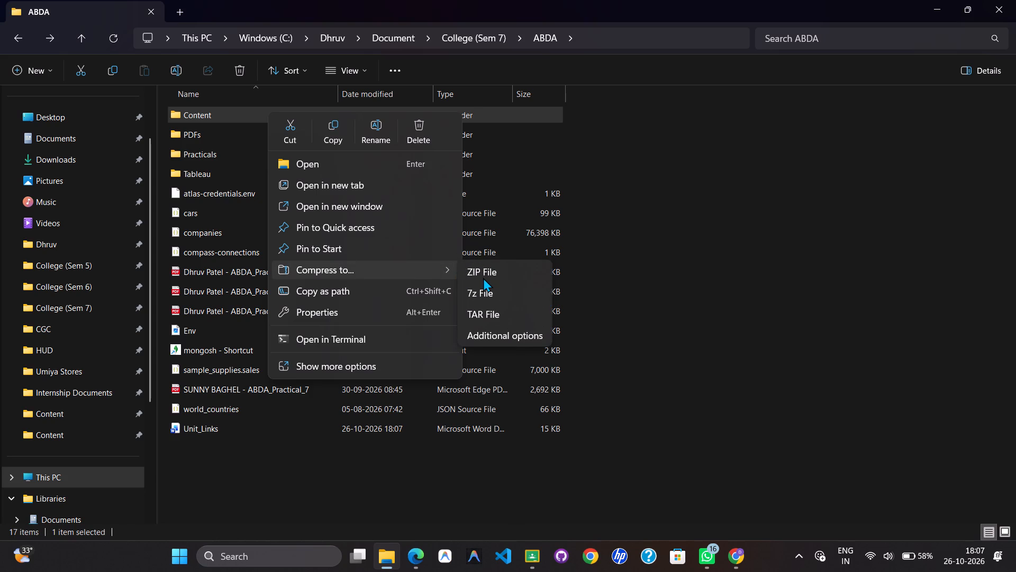
{"action": "left_click", "coordinate": [483, 278]}
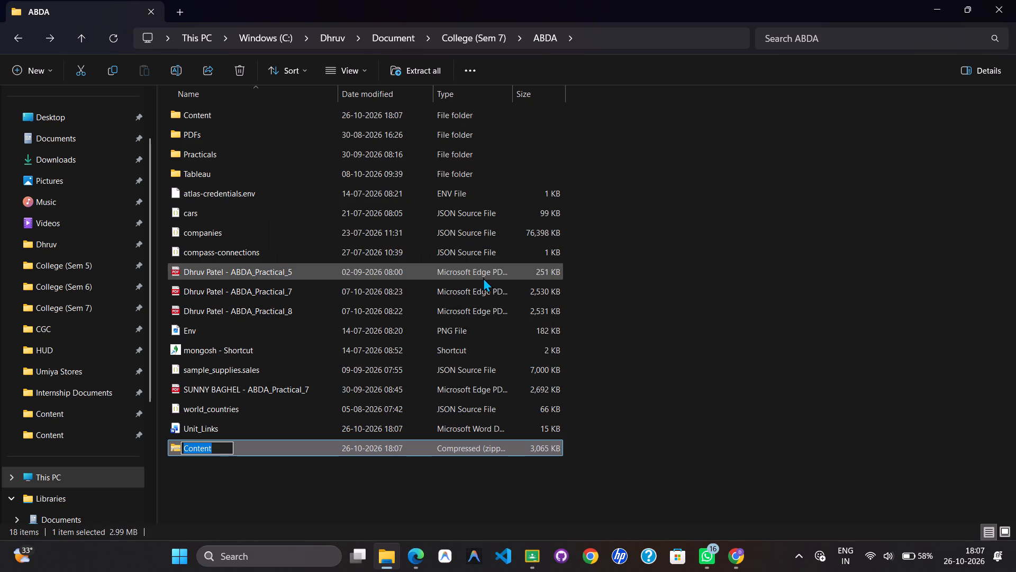
{"action": "key", "text": "Left"}
{"action": "key", "text": "shift+a"}
{"action": "type", "text": "BDA_"}
{"action": "key", "text": "Return"}
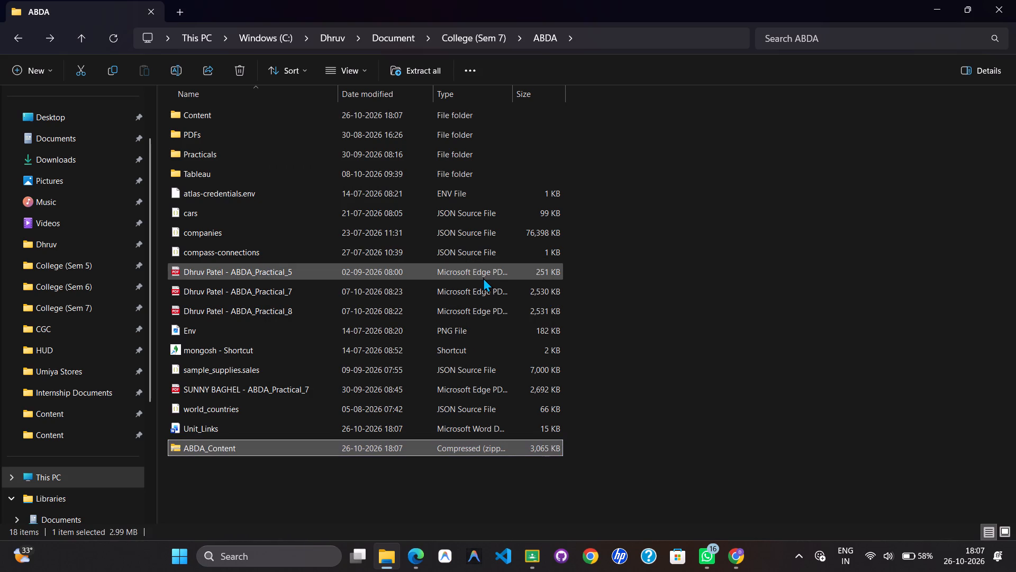
Move the Unit_Links Word document from the ABDA folder back into its Content folder.
{"action": "key", "text": "Up"}
{"action": "key", "text": "Up"}
{"action": "key", "text": "Down"}
{"action": "key", "text": "ctrl+x"}
{"action": "key", "text": "Up"}
{"action": "key", "text": "ctrl+Up"}
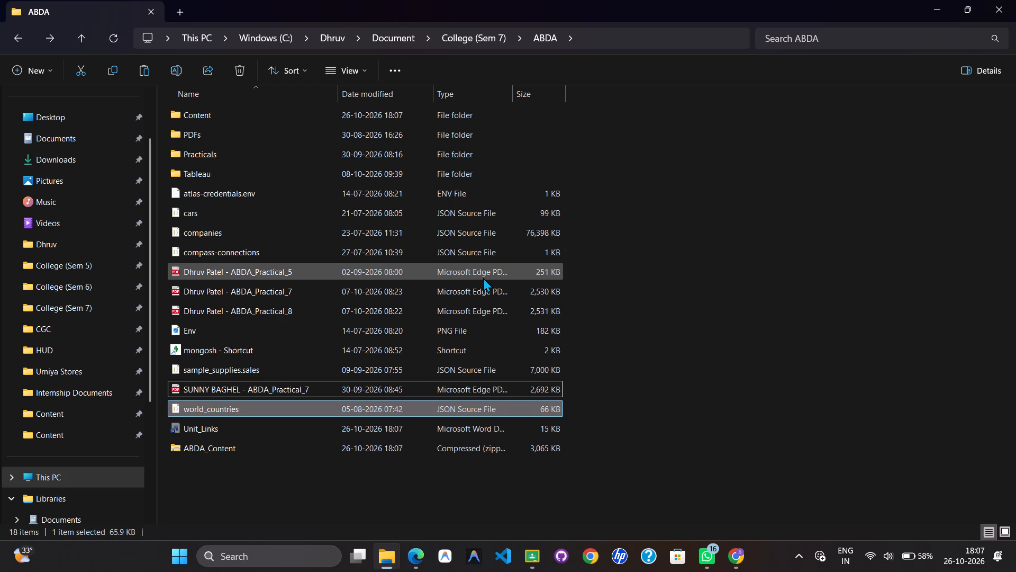
{"action": "key", "text": "ctrl+Up"}
{"action": "key", "text": "ctrl+Up"}
{"action": "key", "text": "ctrl+Up"}
{"action": "key", "text": "ctrl+Up"}
{"action": "key", "text": "ctrl+Up"}
{"action": "key", "text": "ctrl+Up"}
{"action": "key", "text": "ctrl+Up"}
{"action": "key", "text": "ctrl+Up"}
{"action": "key", "text": "ctrl+Up"}
{"action": "key", "text": "ctrl+Up"}
{"action": "key", "text": "ctrl+Up"}
{"action": "key", "text": "ctrl+Up"}
{"action": "key", "text": "ctrl+Up"}
{"action": "key", "text": "ctrl+Up"}
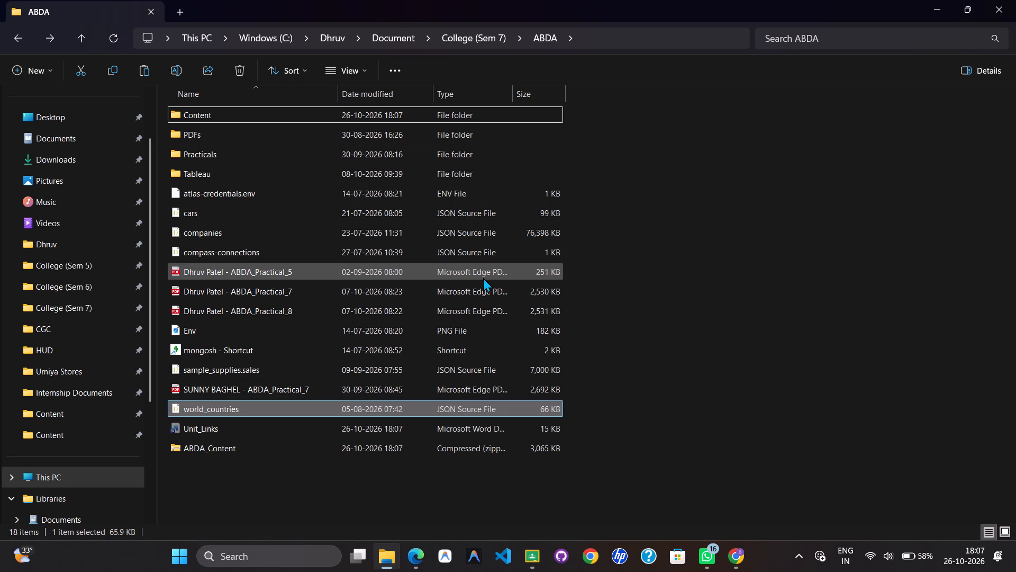
{"action": "key", "text": "space"}
{"action": "key", "text": "Return"}
{"action": "key", "text": "ctrl+v"}
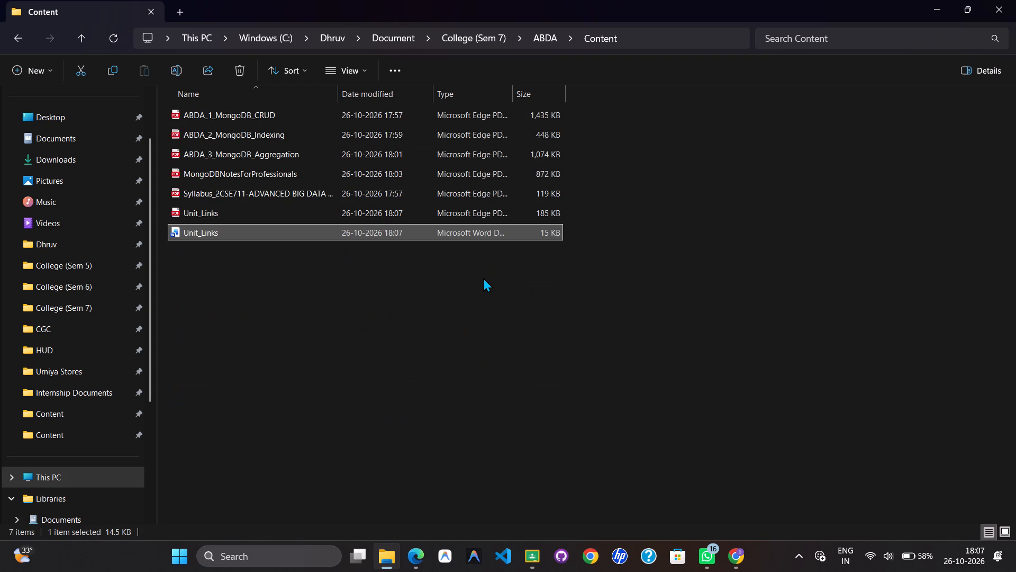
{"action": "left_click", "coordinate": [463, 313]}
In the CCE folder of College (Sem 7), move the Unit_Links Word document into CCE's Content folder.
{"action": "key", "text": "BackSpace"}
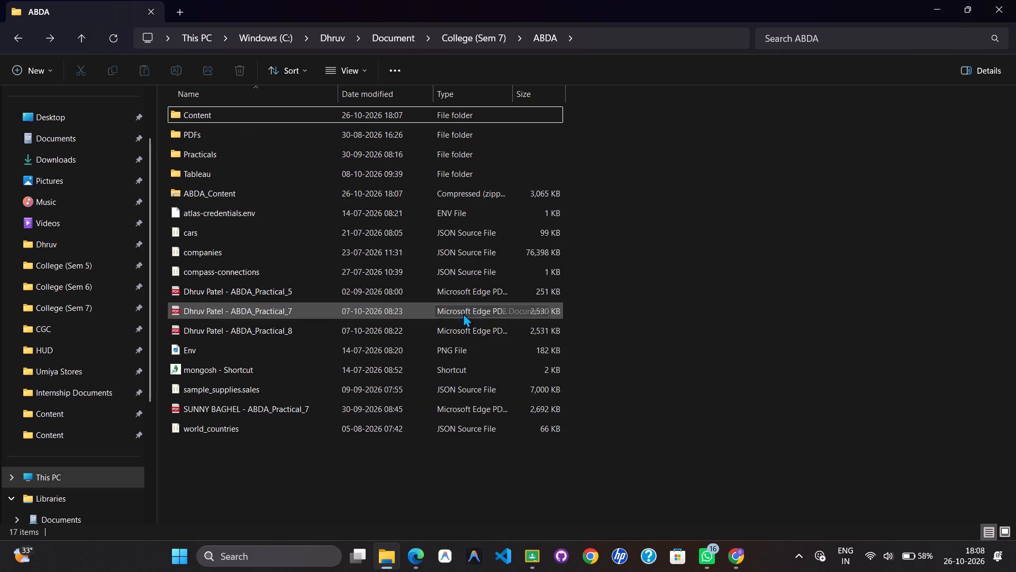
{"action": "left_click", "coordinate": [489, 38]}
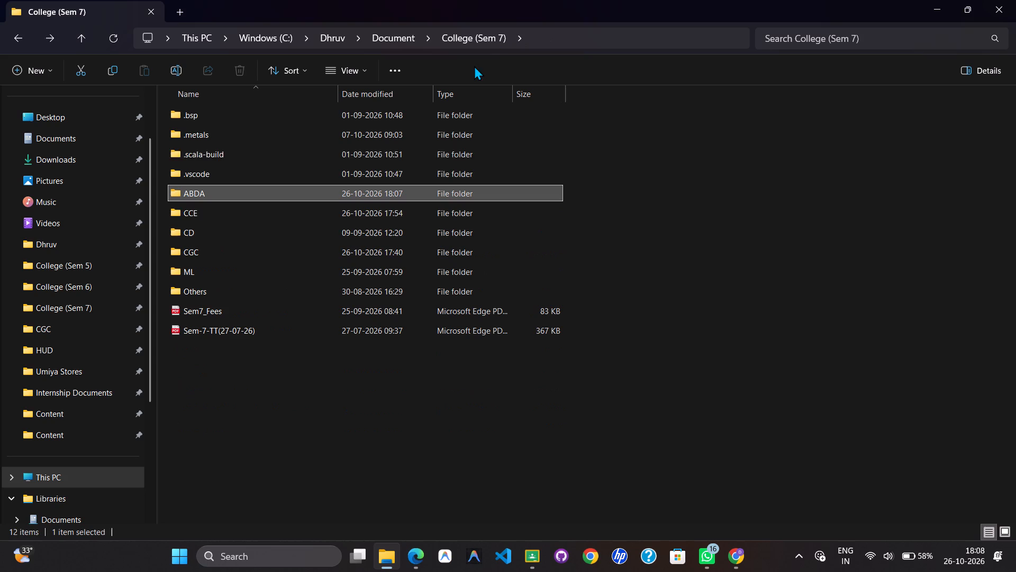
{"action": "double_click", "coordinate": [279, 215]}
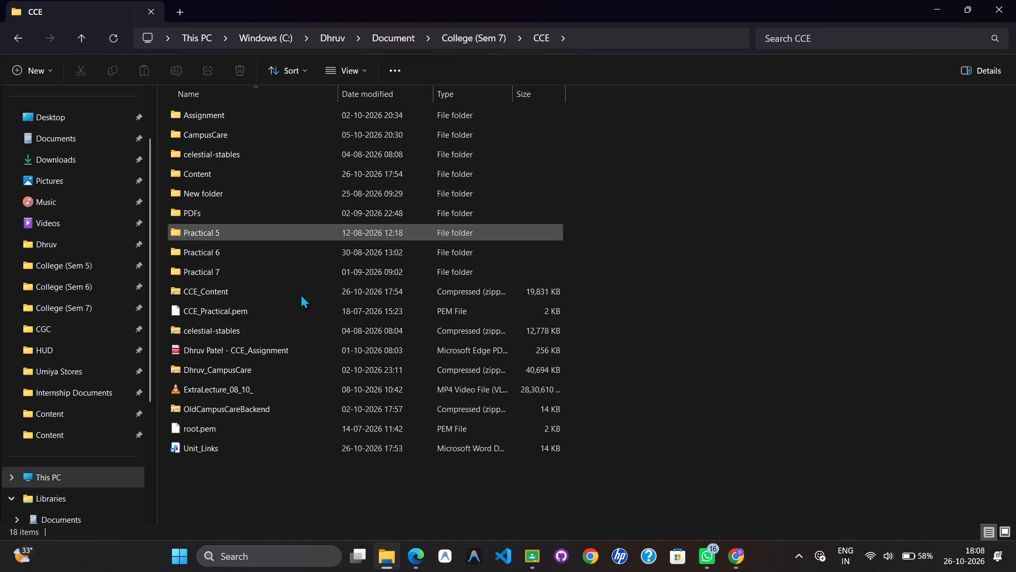
{"action": "left_click", "coordinate": [266, 451]}
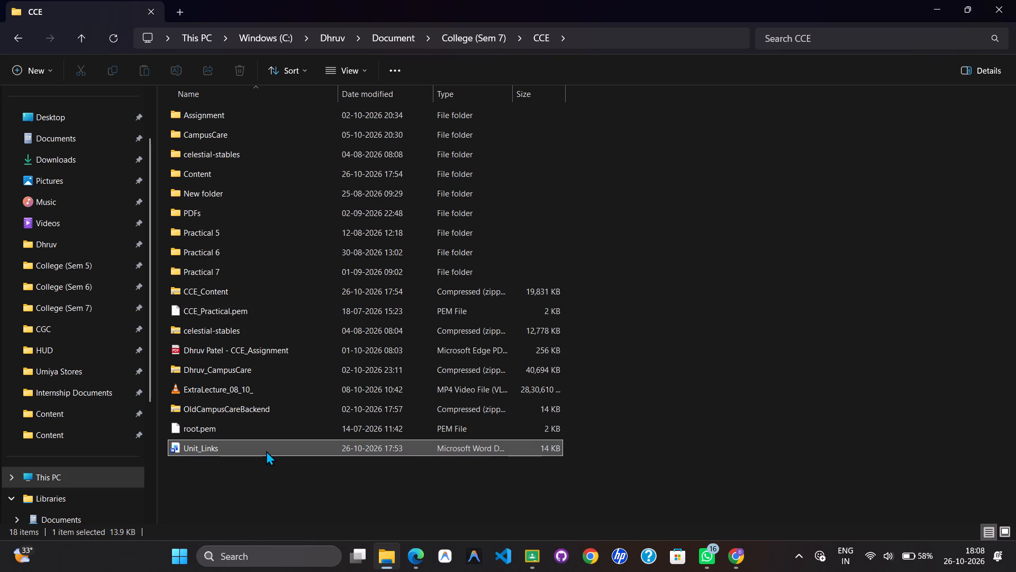
{"action": "left_click_drag", "start_coordinate": [266, 451], "coordinate": [278, 175]}
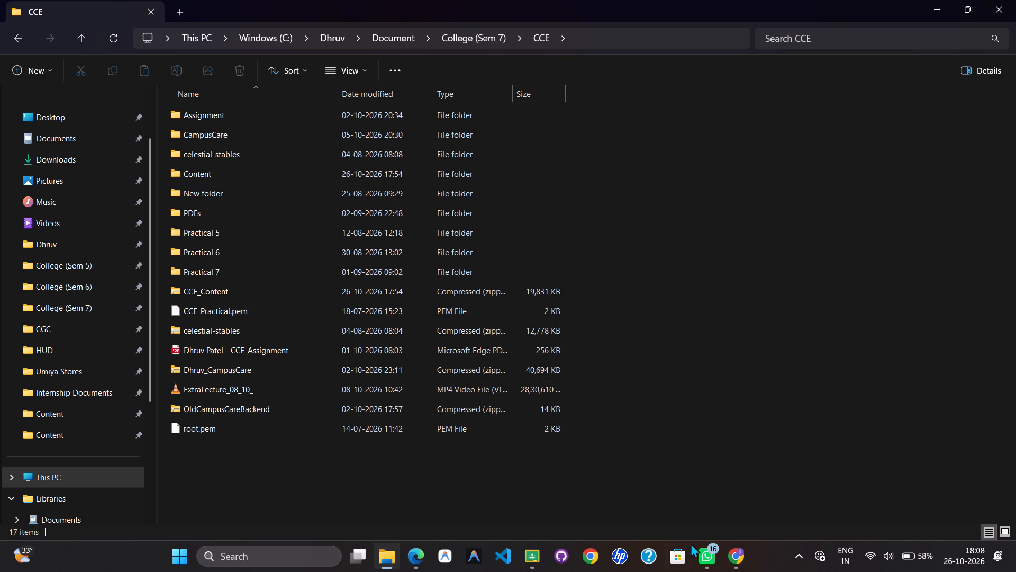
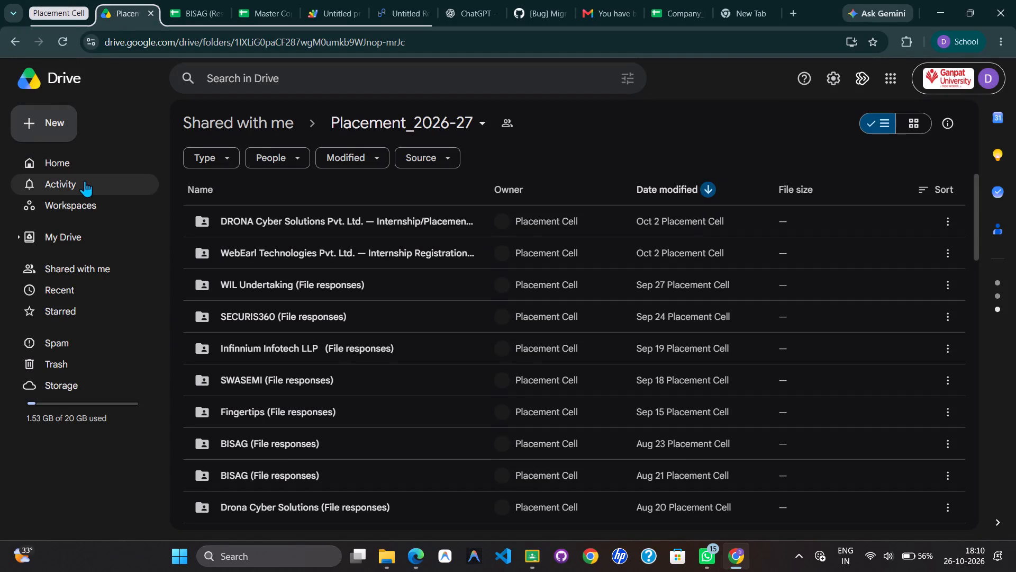
In Google Drive in Chrome, create a new folder named SEM 7 in My Drive.
{"action": "left_click", "coordinate": [63, 171]}
{"action": "left_click", "coordinate": [75, 236]}
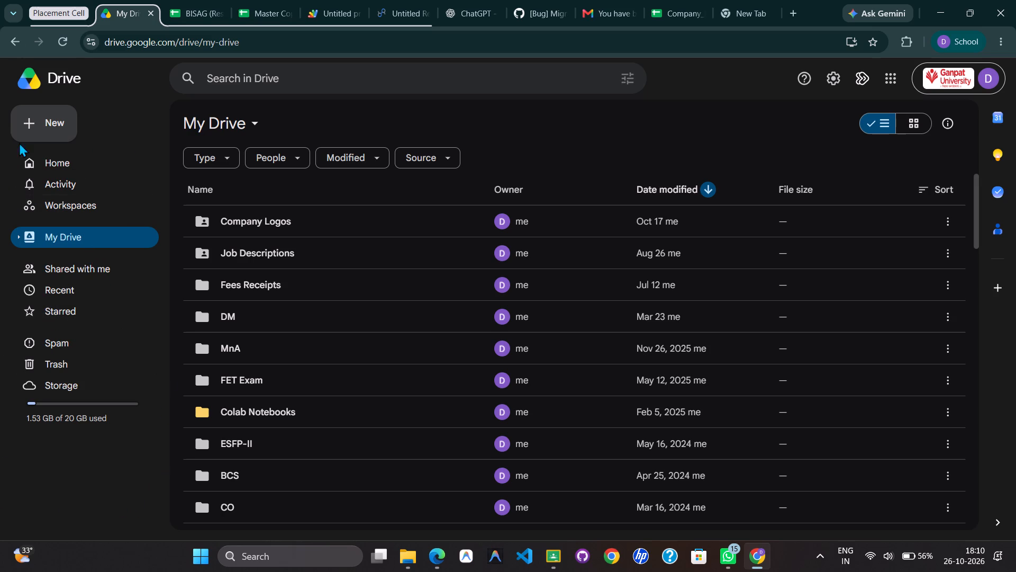
{"action": "left_click", "coordinate": [34, 135]}
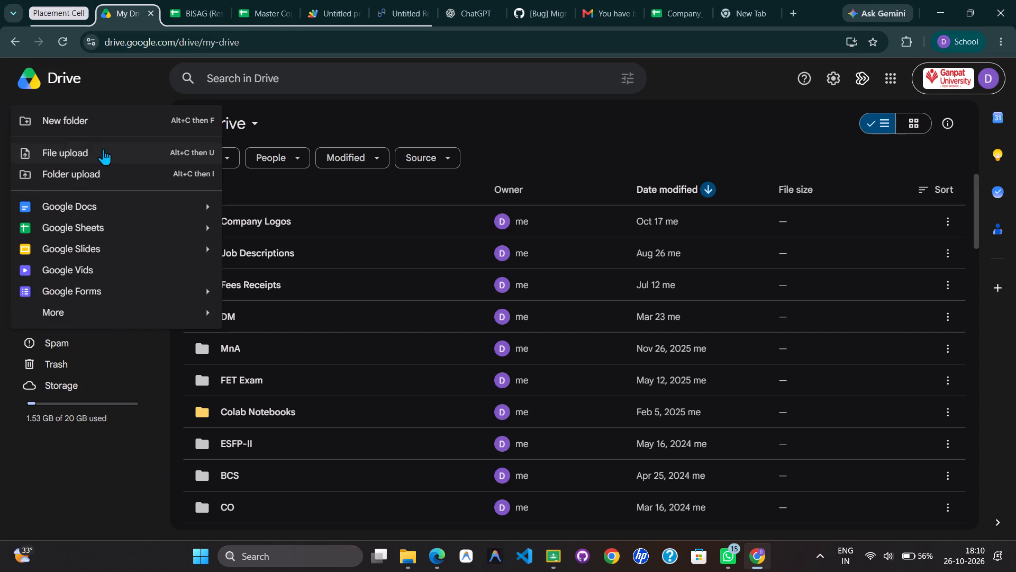
{"action": "left_click", "coordinate": [84, 129]}
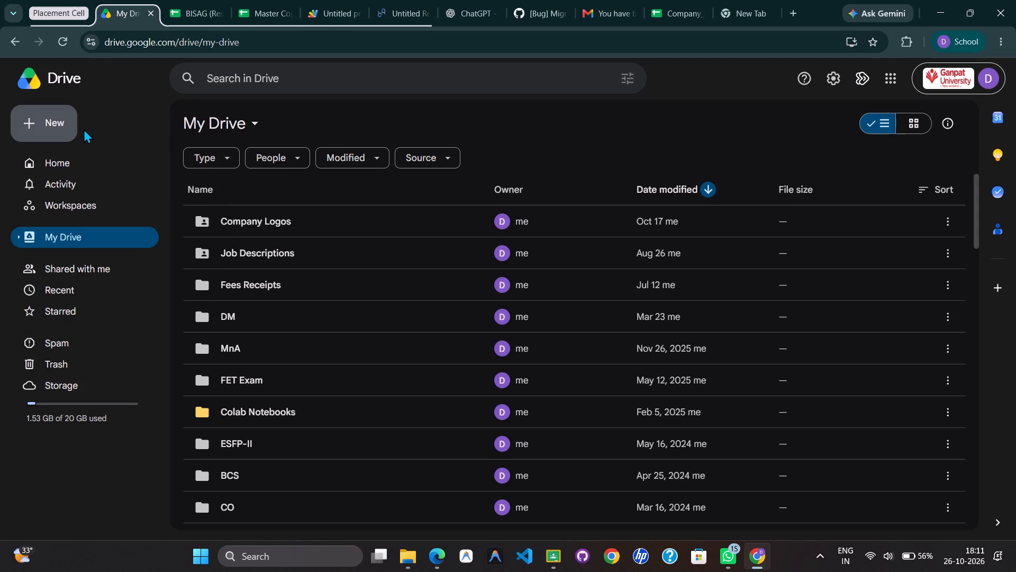
{"action": "type", "text": "SEM 7"}
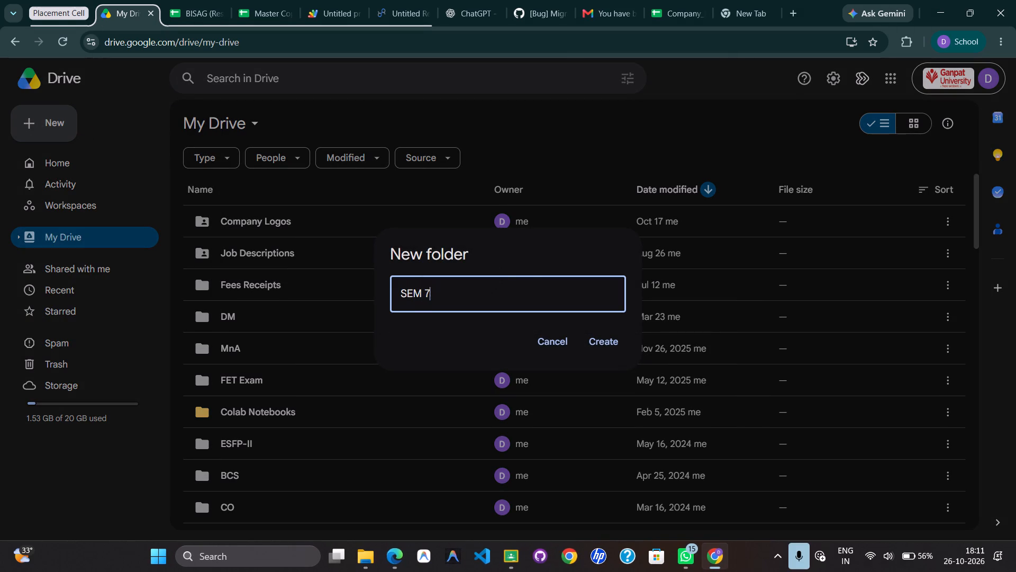
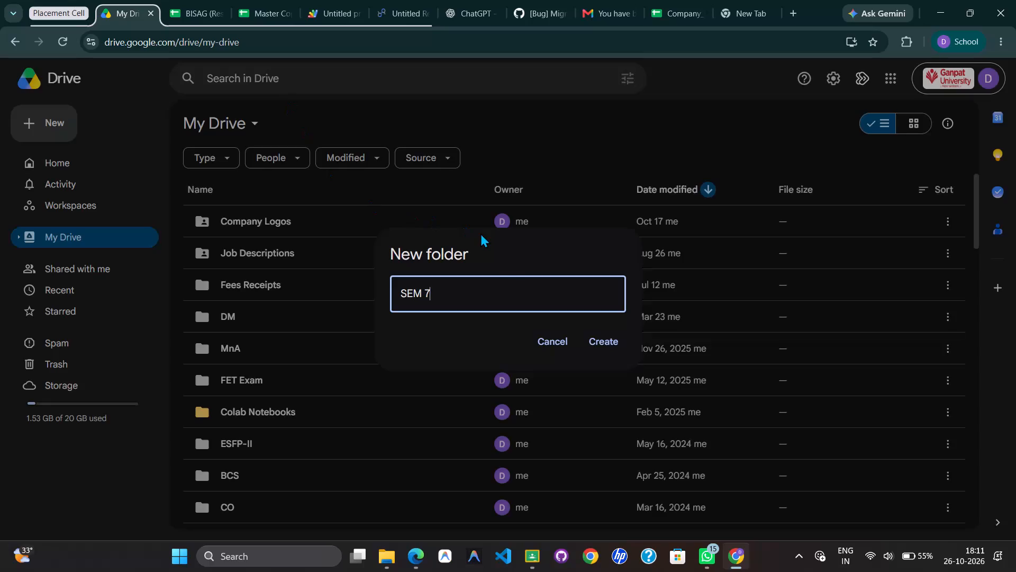
Complete the new folder's name as SEM 7 Contents and create it in My Drive.
{"action": "key", "text": "space"}
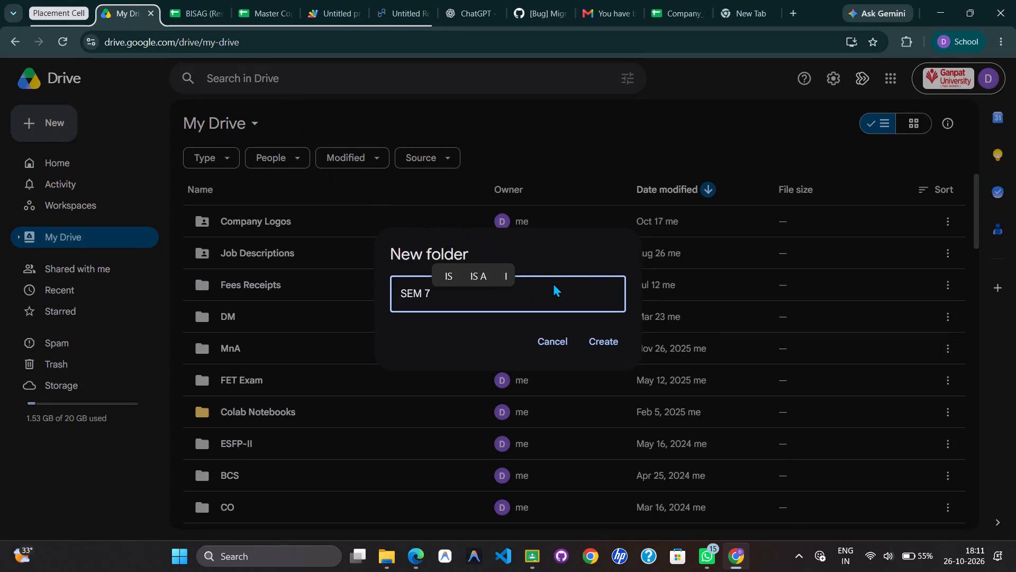
{"action": "key", "text": "shift+c"}
{"action": "type", "text": "ony"}
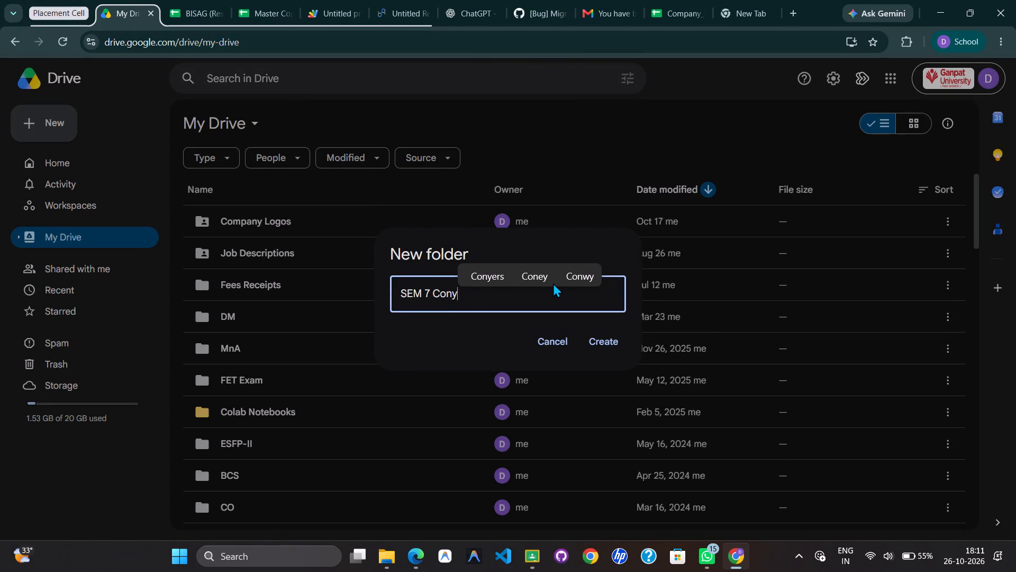
{"action": "key", "text": "BackSpace"}
{"action": "key", "text": "t"}
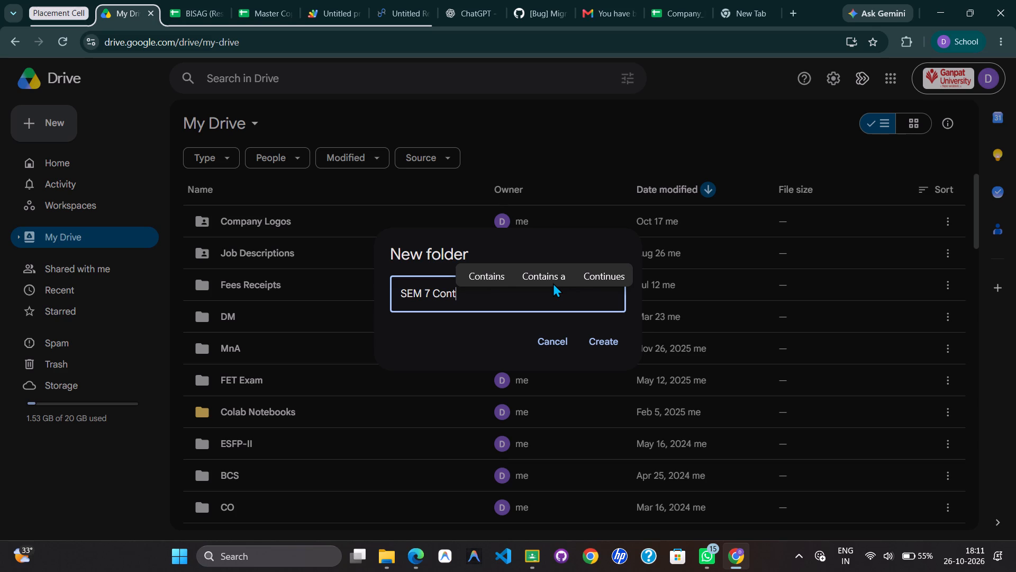
{"action": "key", "text": "Up"}
{"action": "key", "text": "e"}
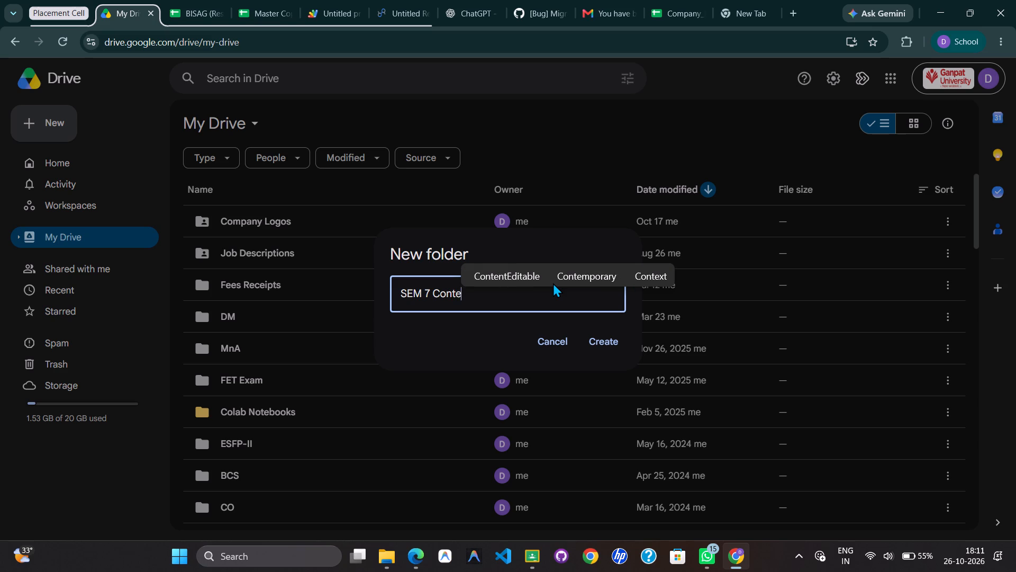
{"action": "type", "text": "nts"}
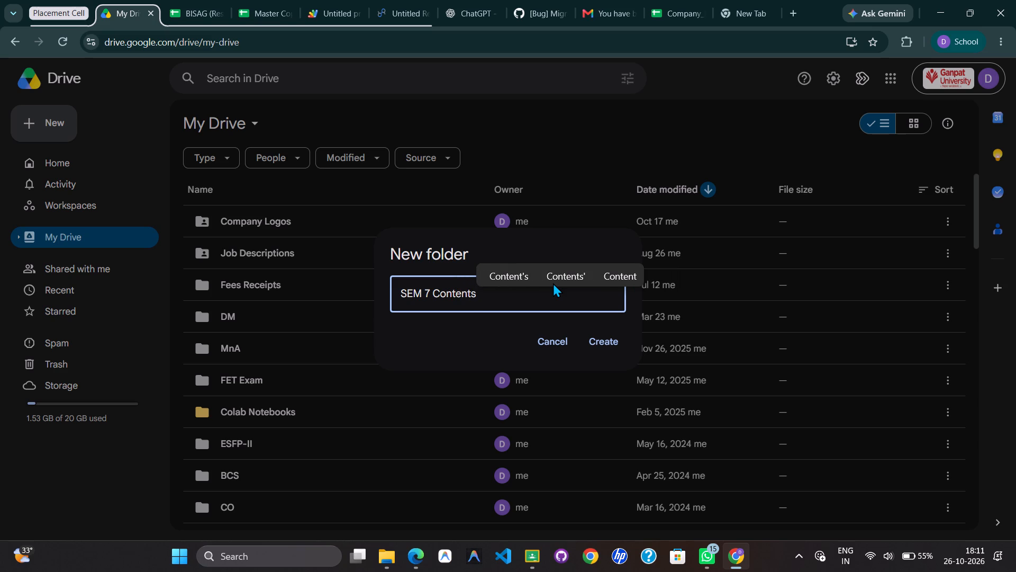
{"action": "left_click", "coordinate": [605, 345]}
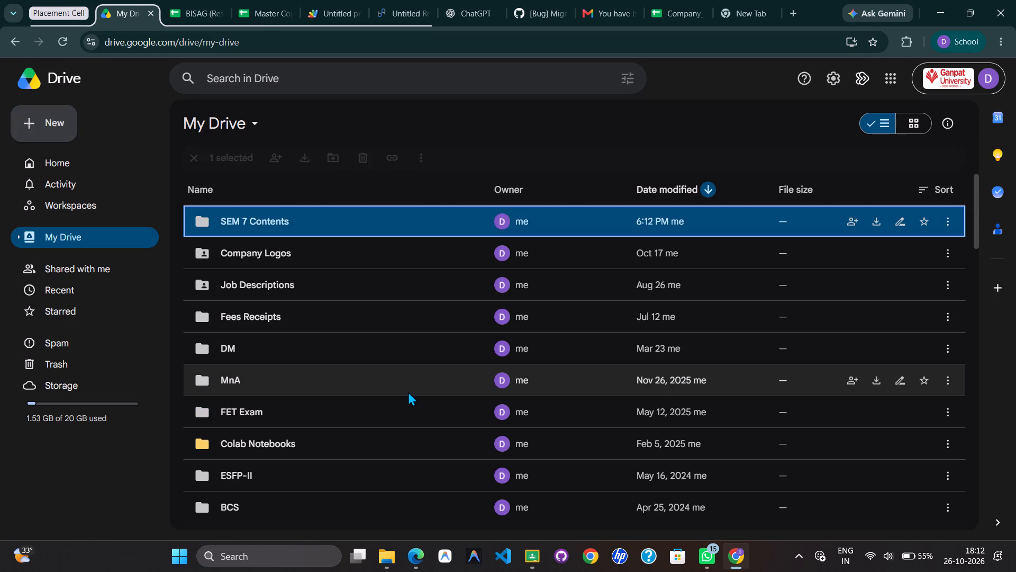
Open the SEM 7 Contents folder, start a file upload and browse to the College (Sem 7) folder for the source files.
{"action": "double_click", "coordinate": [324, 217]}
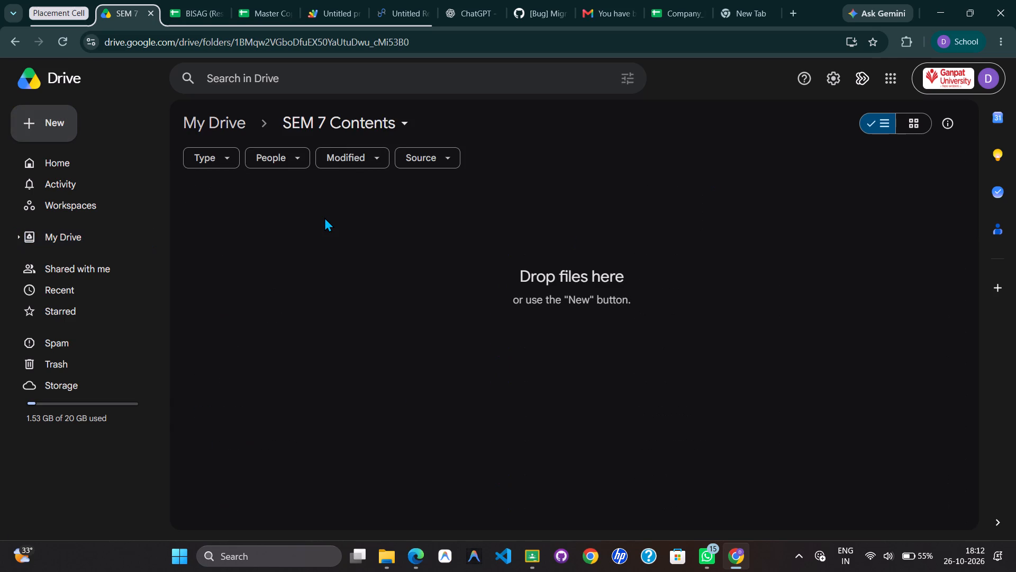
{"action": "left_click", "coordinate": [33, 126]}
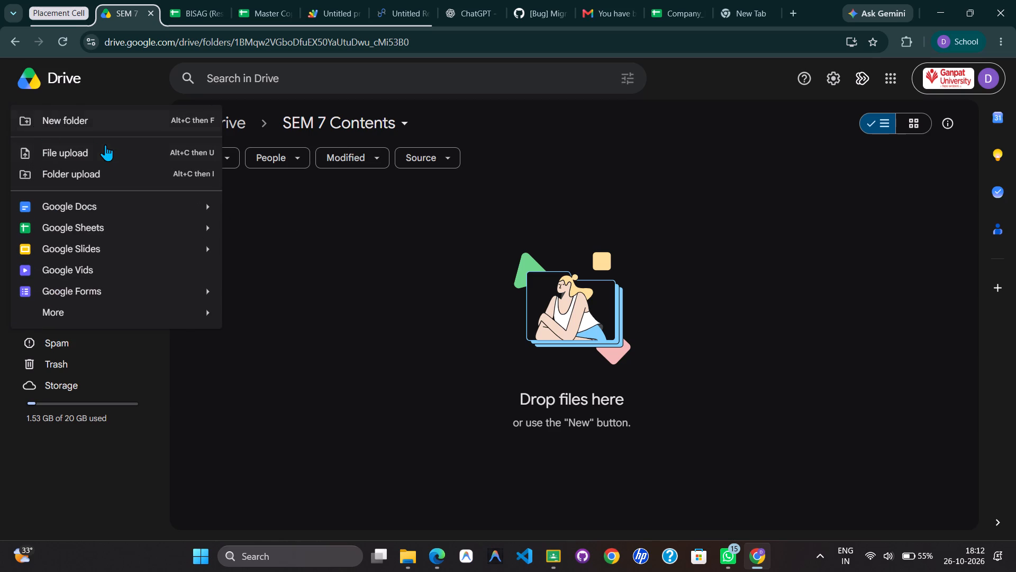
{"action": "left_click", "coordinate": [111, 156]}
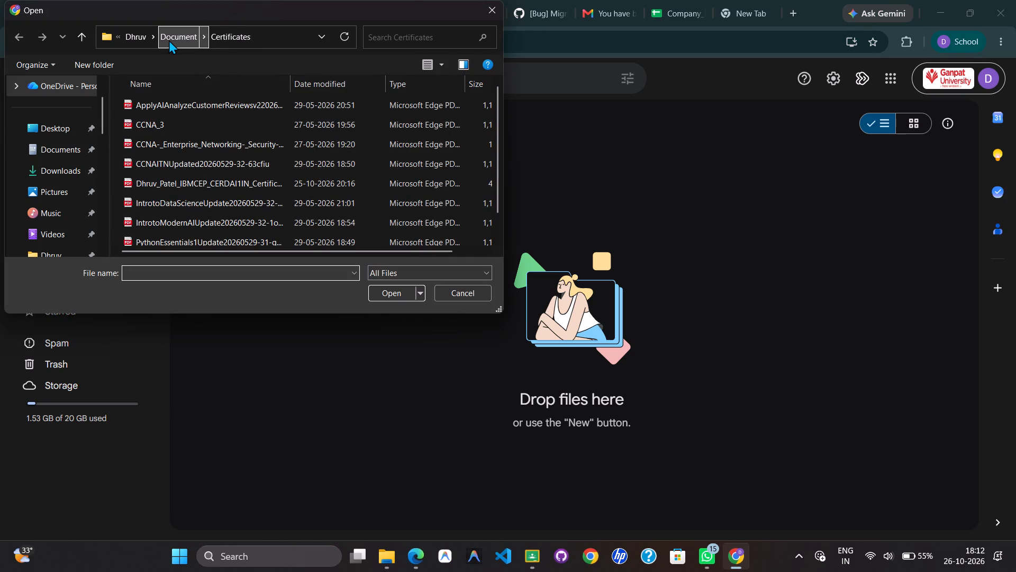
{"action": "scroll", "coordinate": [67, 135], "scroll_direction": "down", "scroll_amount": 1}
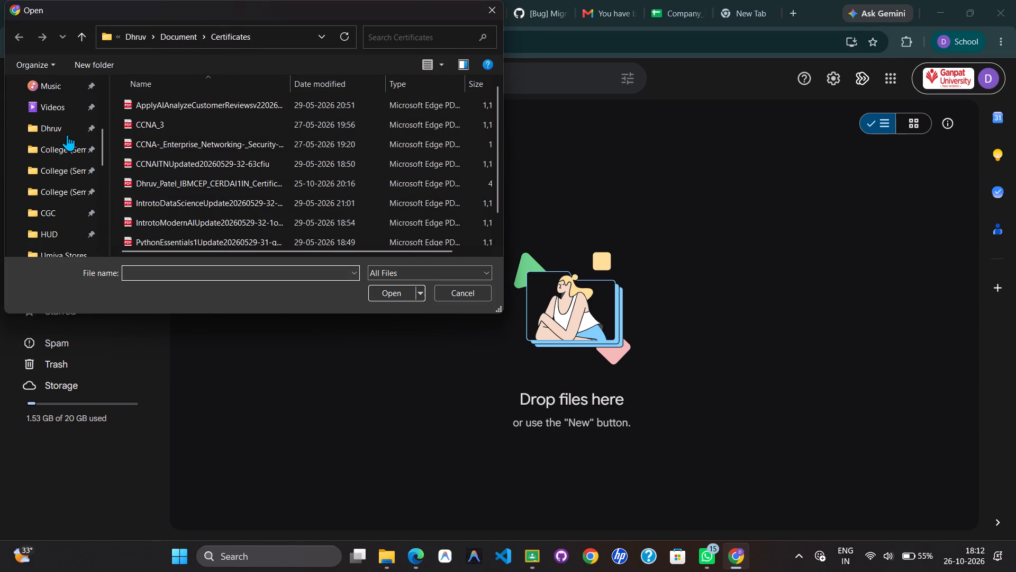
{"action": "scroll", "coordinate": [67, 135], "scroll_direction": "down", "scroll_amount": 1}
{"action": "left_click", "coordinate": [74, 194]}
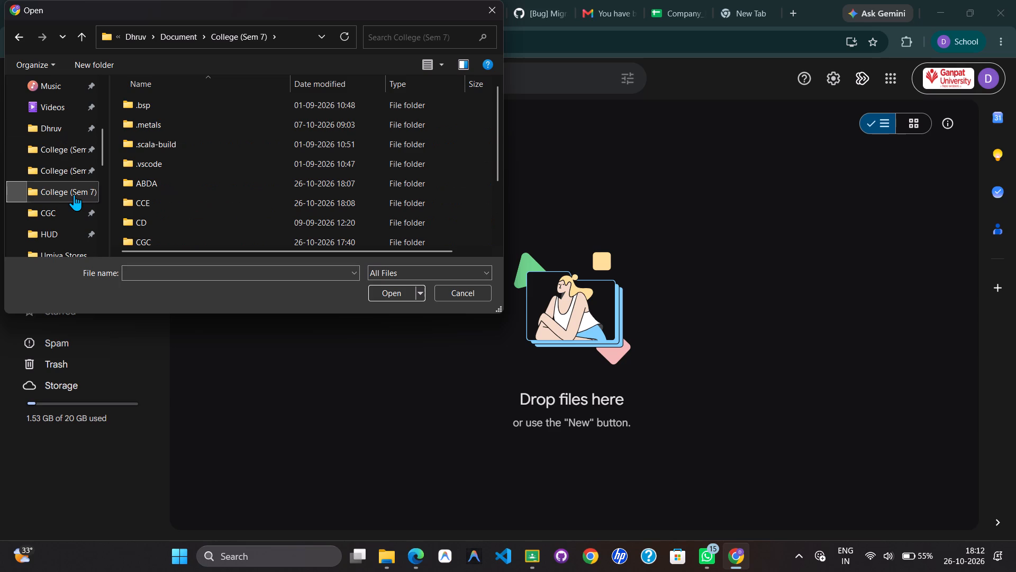
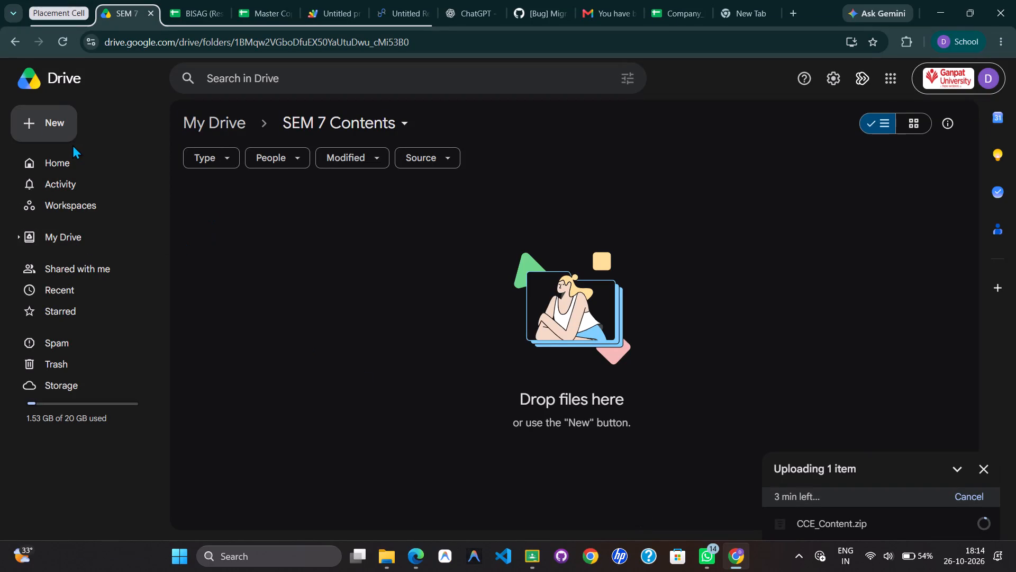
Upload the ABDA_Content ZIP from the ABDA folder in College (Sem 7) to the SEM 7 Contents folder.
{"action": "left_click", "coordinate": [61, 137]}
{"action": "left_click", "coordinate": [109, 158]}
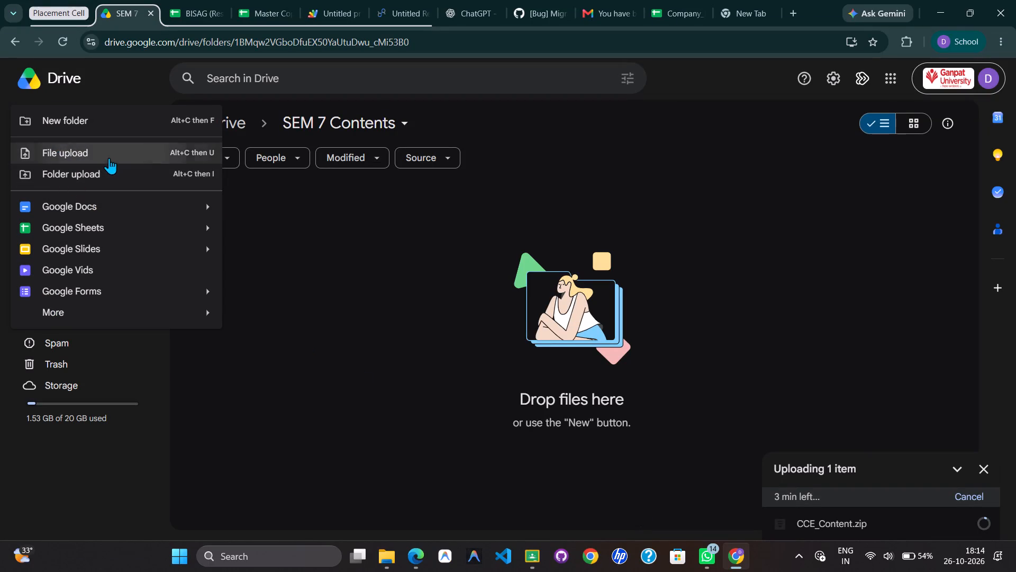
{"action": "left_click", "coordinate": [204, 29]}
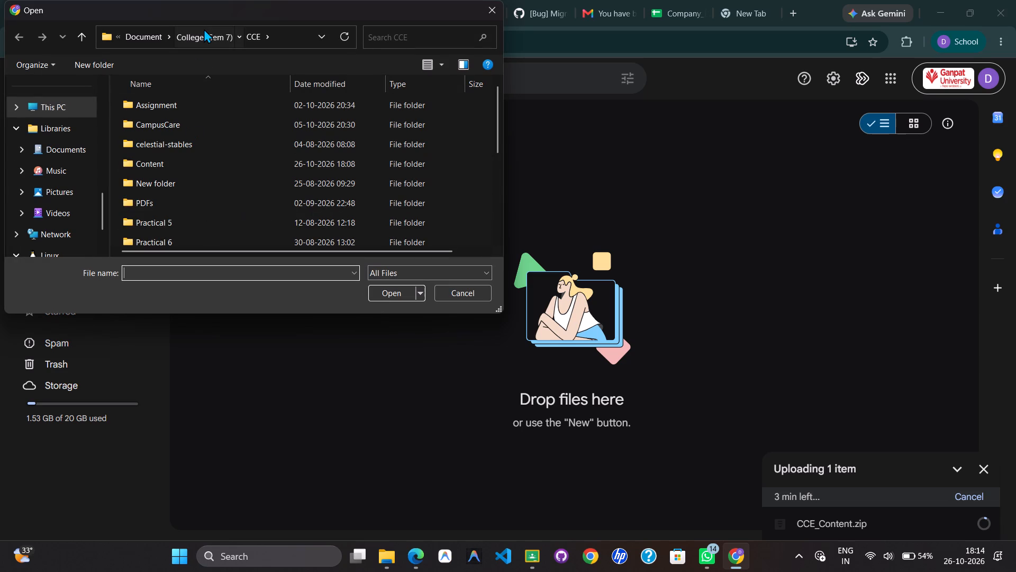
{"action": "double_click", "coordinate": [206, 182]}
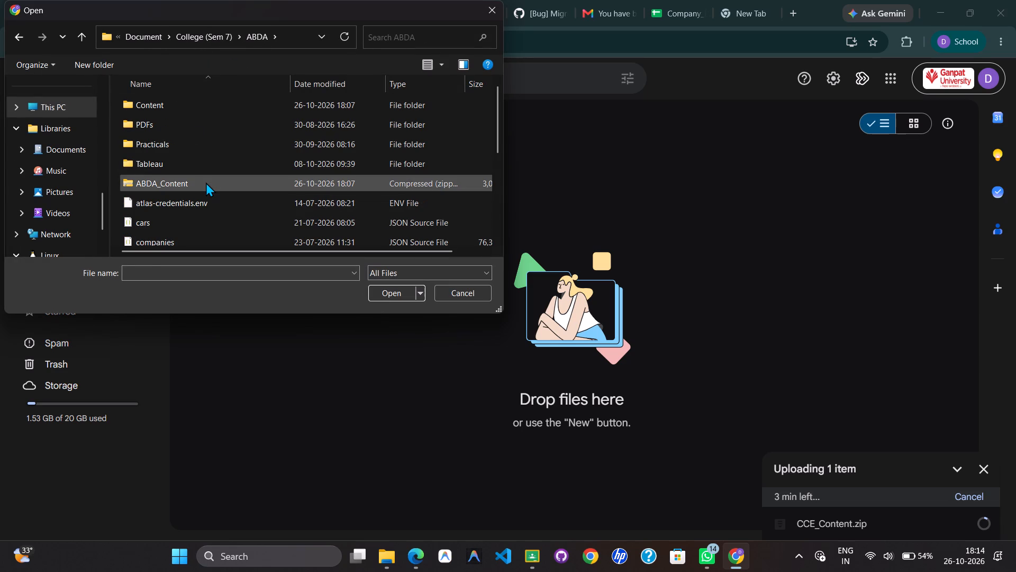
{"action": "double_click", "coordinate": [206, 182]}
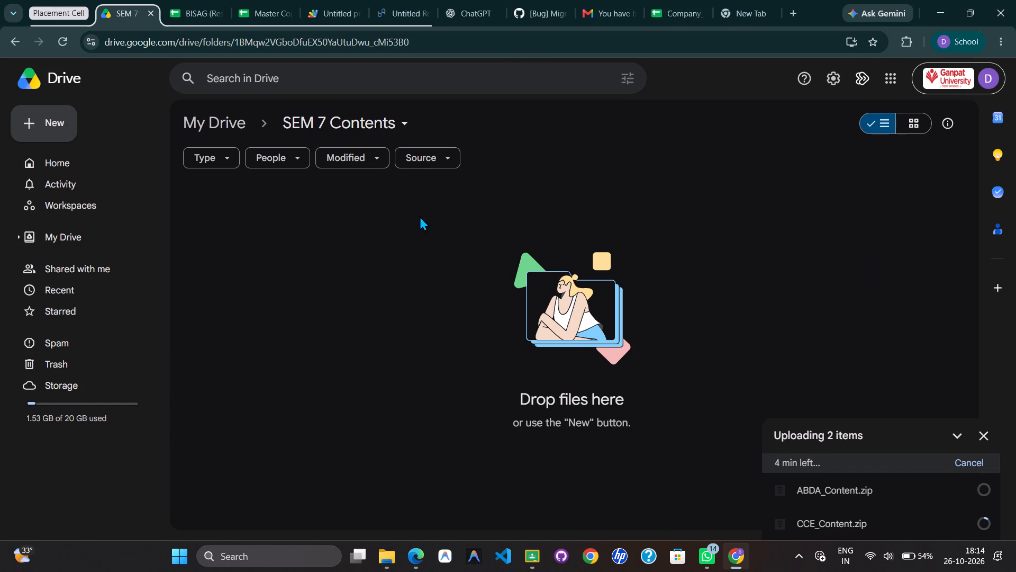
Set the SEM 7 Contents folder's general access to Anyone with the link.
{"action": "left_click", "coordinate": [396, 129]}
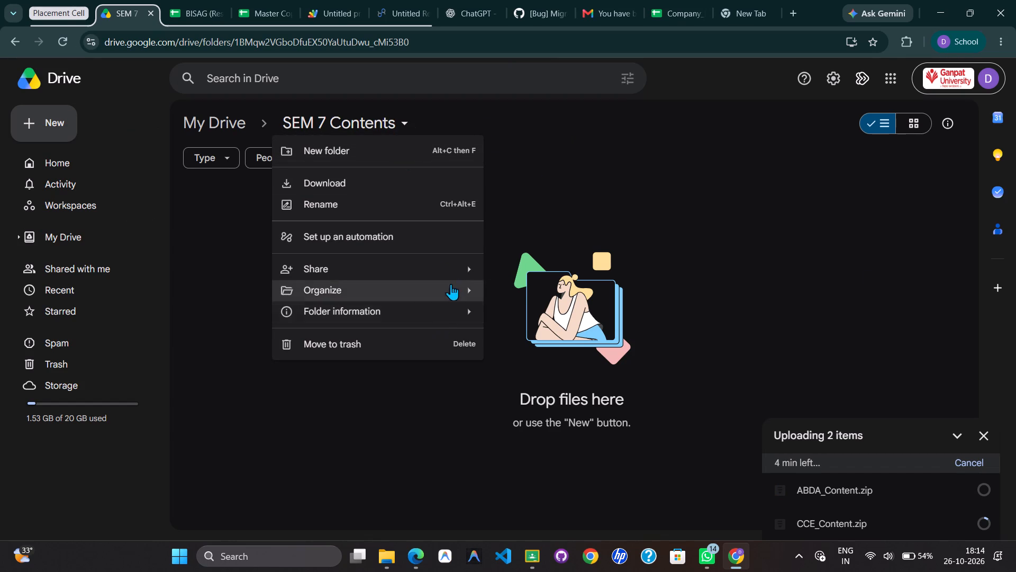
{"action": "left_click", "coordinate": [516, 271]}
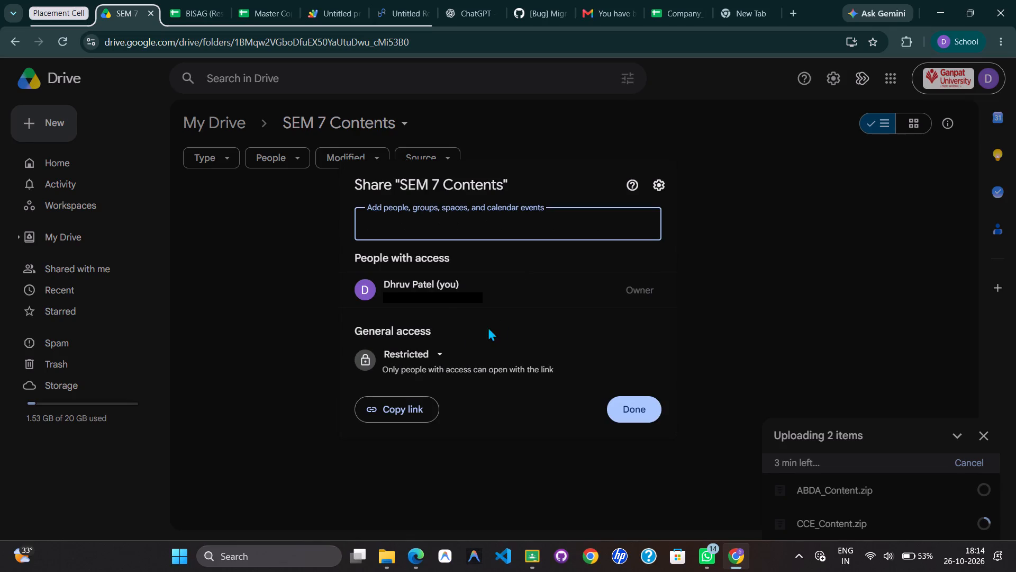
{"action": "left_click", "coordinate": [422, 350]}
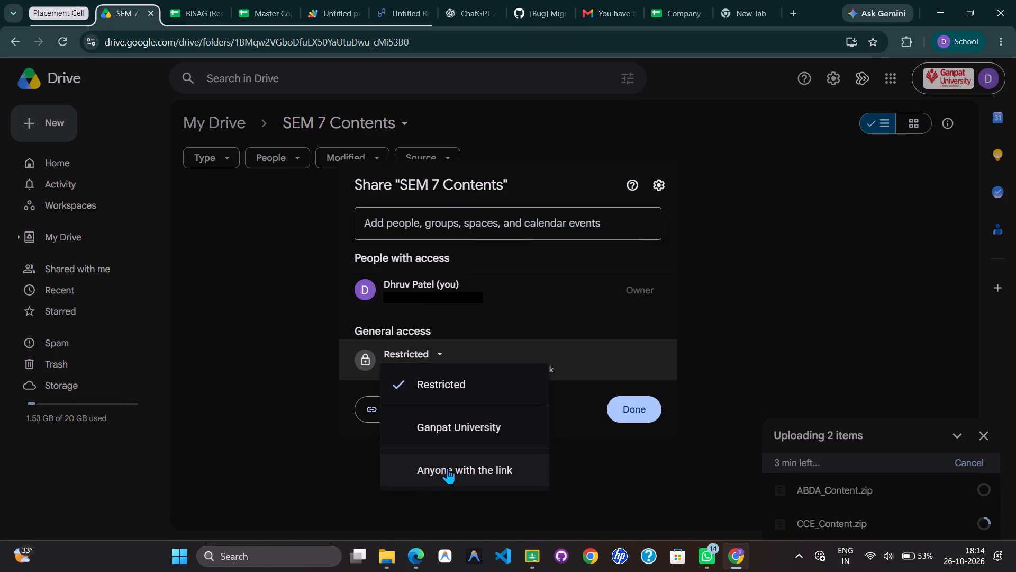
{"action": "left_click", "coordinate": [447, 468]}
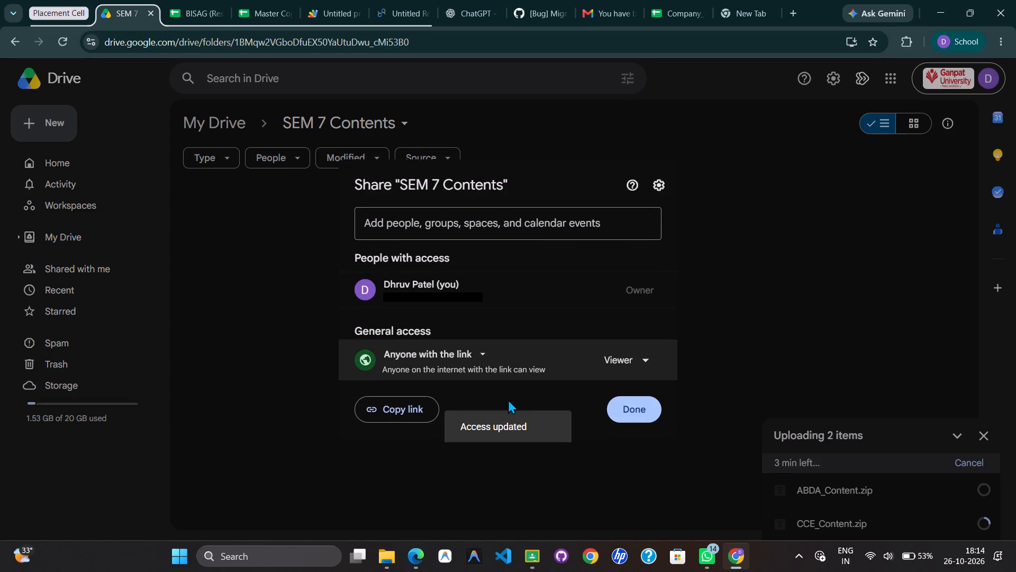
{"action": "left_click", "coordinate": [629, 404]}
Reopen the sharing settings of the SEM 7 Contents folder and copy its share link.
{"action": "left_click", "coordinate": [399, 129]}
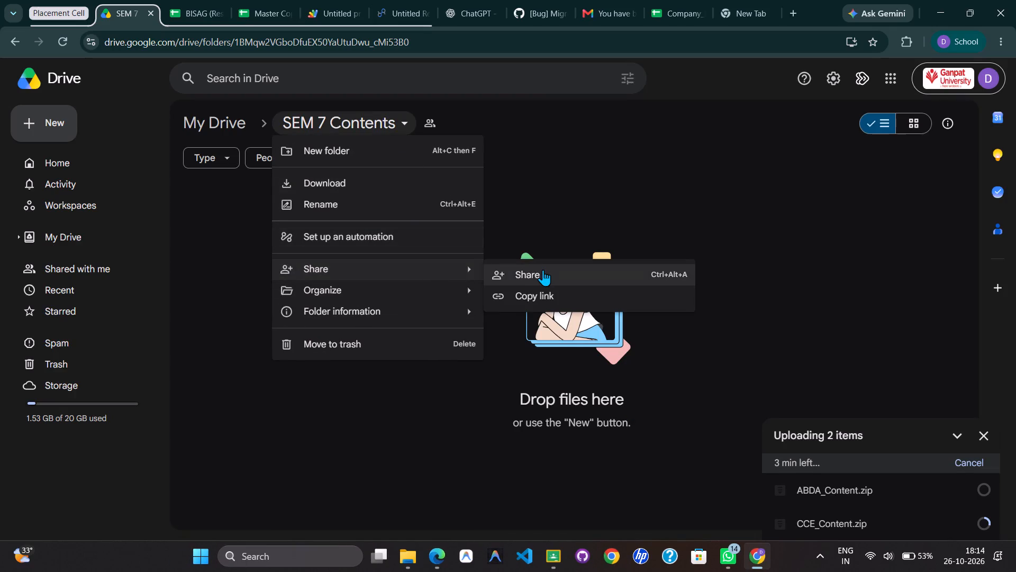
{"action": "left_click", "coordinate": [543, 270]}
{"action": "left_click", "coordinate": [386, 406]}
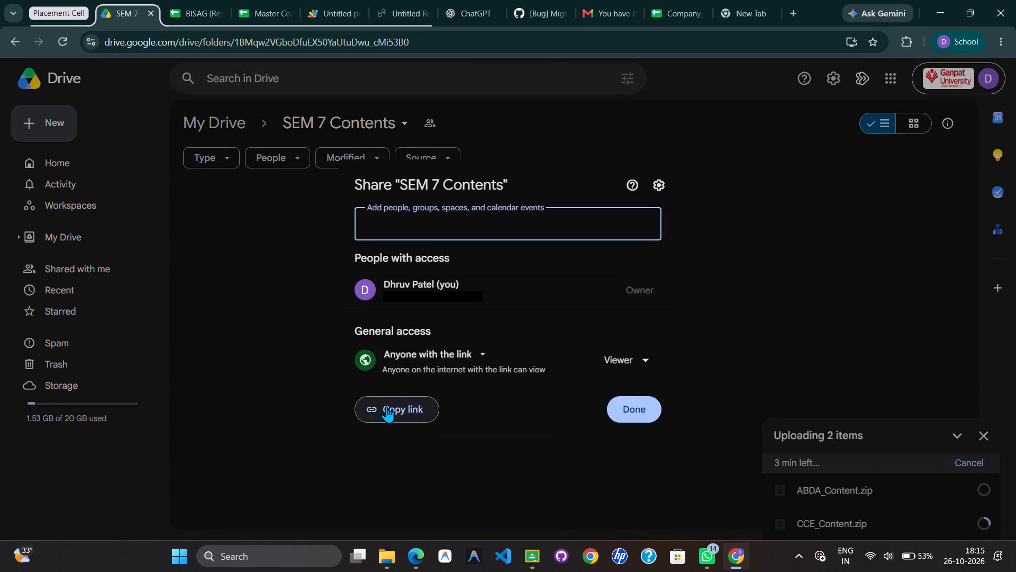